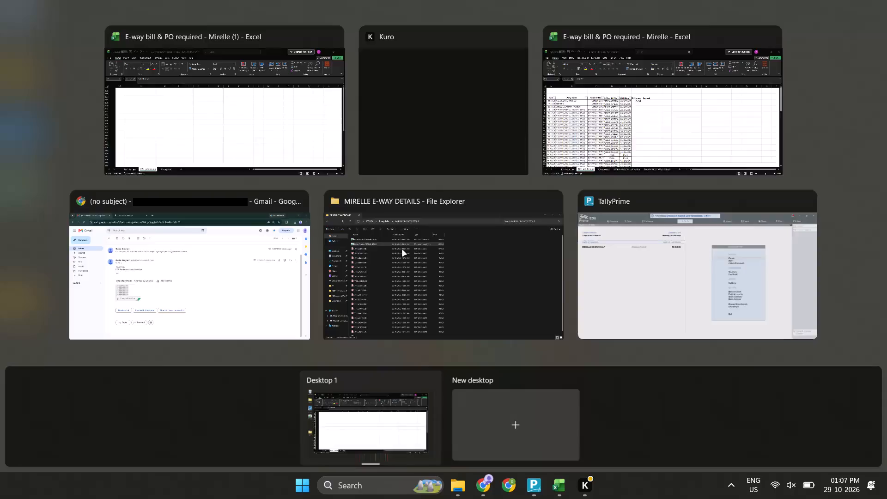
Compare the IGST july to aug sheets in the E-way bill & PO required - Mirelle (1) and Mirelle workbooks.
left_click(317, 164)
key("ctrl+Left")
key("ctrl+Up")
key("ctrl+Left")
key("ctrl+Up")
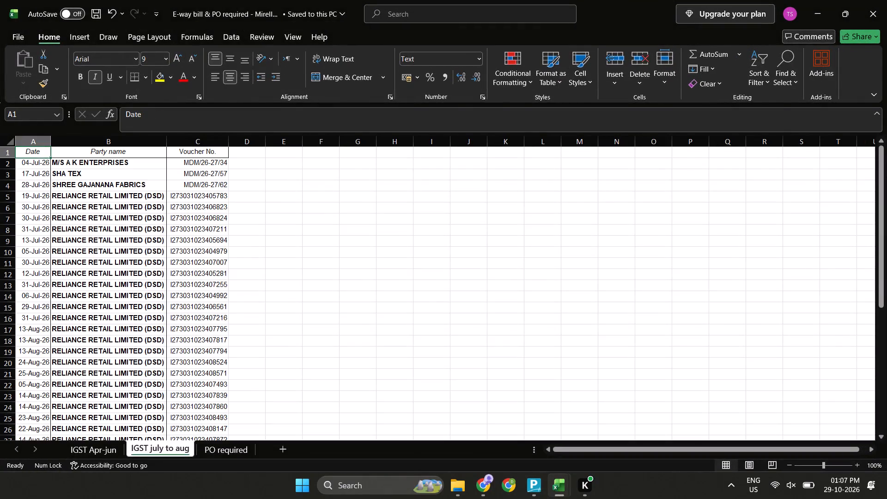
key("ctrl+Left")
key("alt+Tab")
key("alt+Tab")
key("Right")
key("Down")
key("Left")
key("Up")
key("Up")
key("Left")
key("Right")
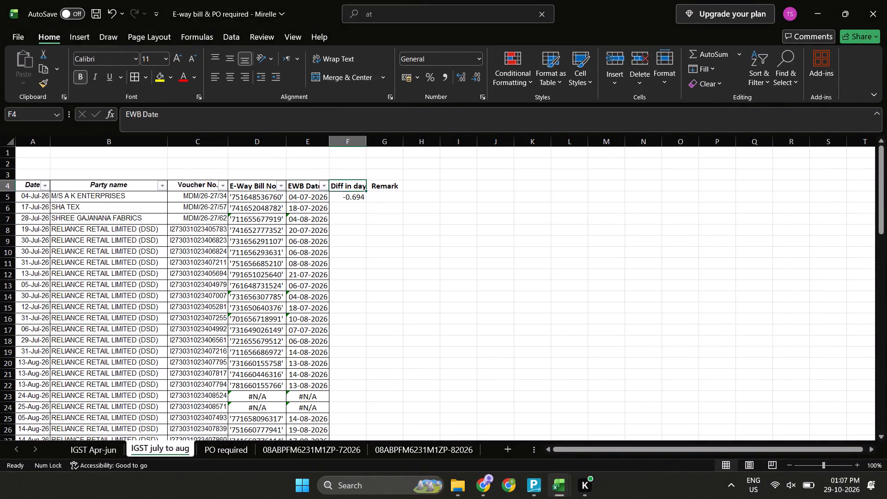
Close the duplicate workbook E-way bill & PO required - Mirelle (1).
key("alt+Tab")
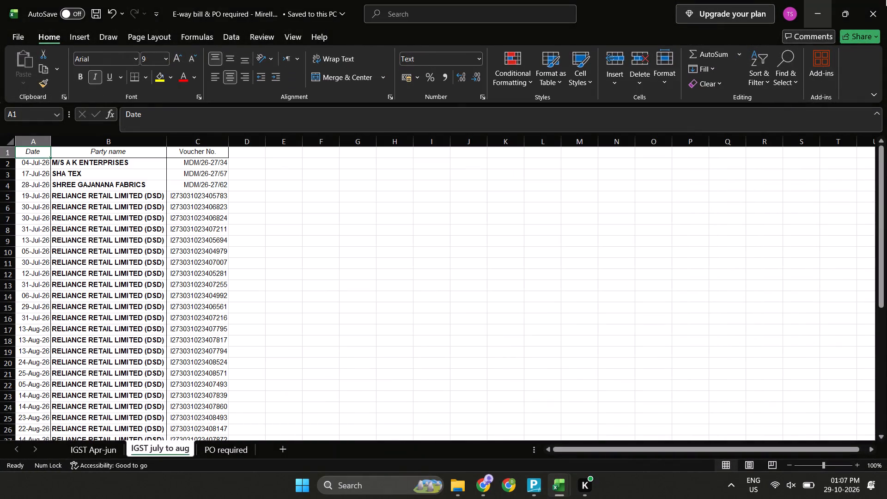
left_click(886, 0)
key("Left")
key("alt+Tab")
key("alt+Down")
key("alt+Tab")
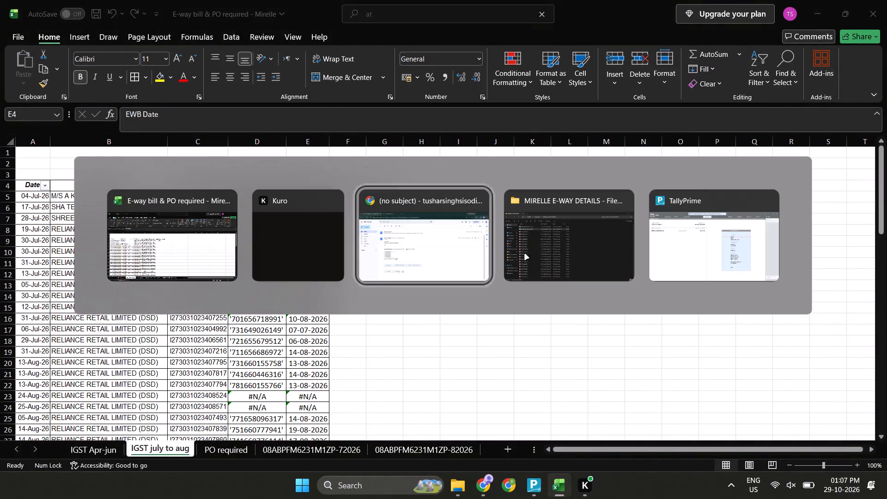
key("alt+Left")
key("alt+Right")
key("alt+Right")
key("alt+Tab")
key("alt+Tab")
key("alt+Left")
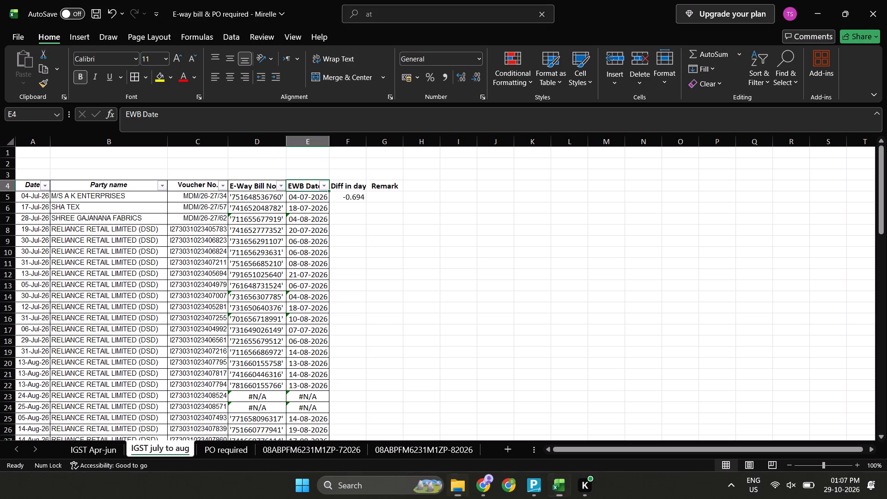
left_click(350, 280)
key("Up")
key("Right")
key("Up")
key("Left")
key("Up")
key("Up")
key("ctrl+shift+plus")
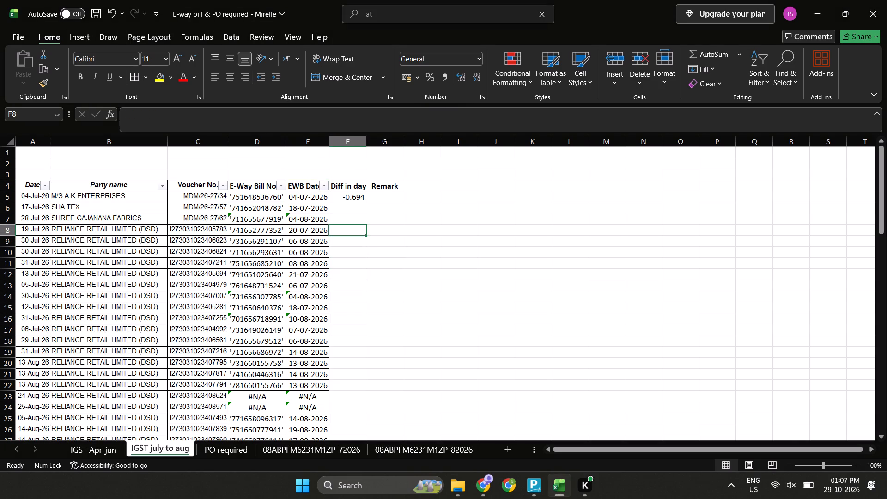
Copy the day-difference formula from F9 on IGST Apr-jun into F5 on IGST july to aug.
key("ctrl+Page_Up")
key("Down")
key("Left")
key("Down")
key("Right")
key("Down")
key("shift+space")
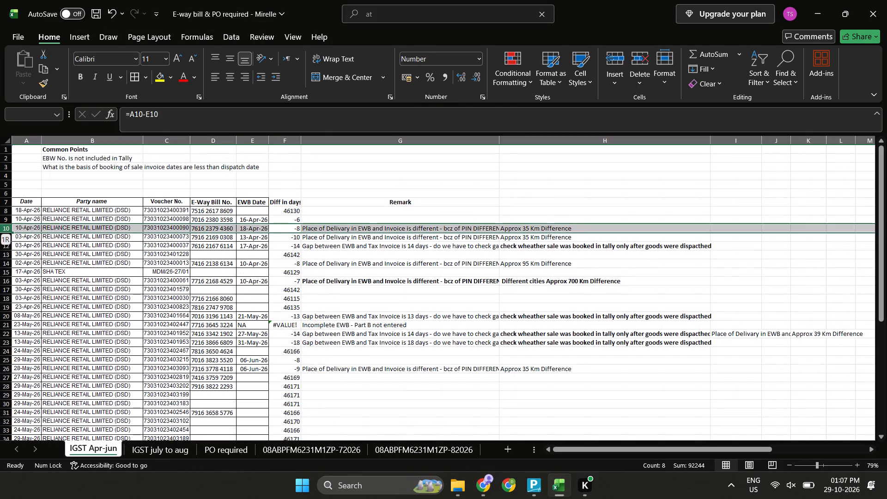
key("Down")
key("Left")
key("Right")
key("Up")
key("Up")
key("ctrl+c")
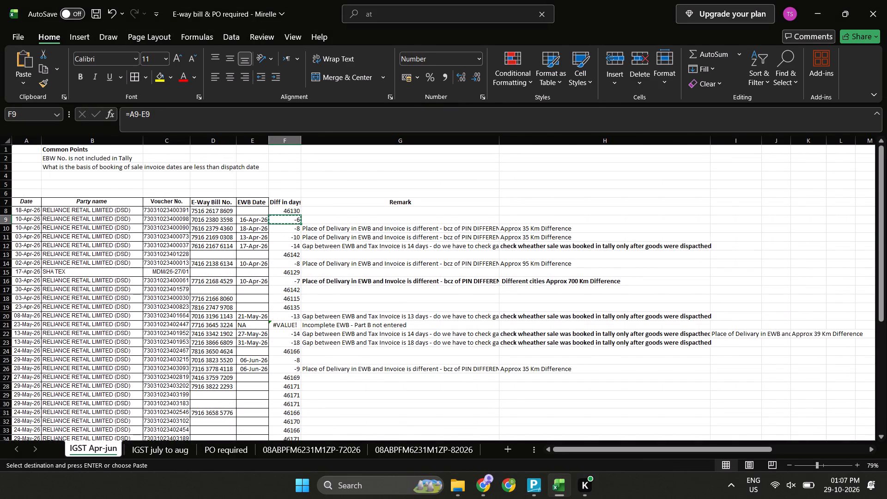
key("ctrl+Page_Down")
key("Up")
key("Up")
key("Up")
key("Return")
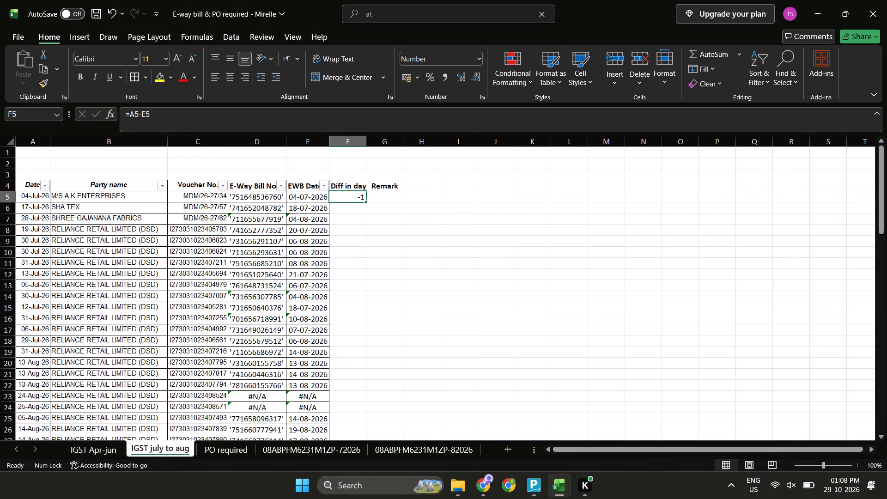
Fill the Diff in days formula from F5 down to F48 on IGST july to aug.
key("Left")
key("ctrl+Down")
key("Right")
key("ctrl+shift+Up")
key("ctrl+d")
Apply all borders to the Diff in days column, F4 to F48, on IGST july to aug.
key("Down")
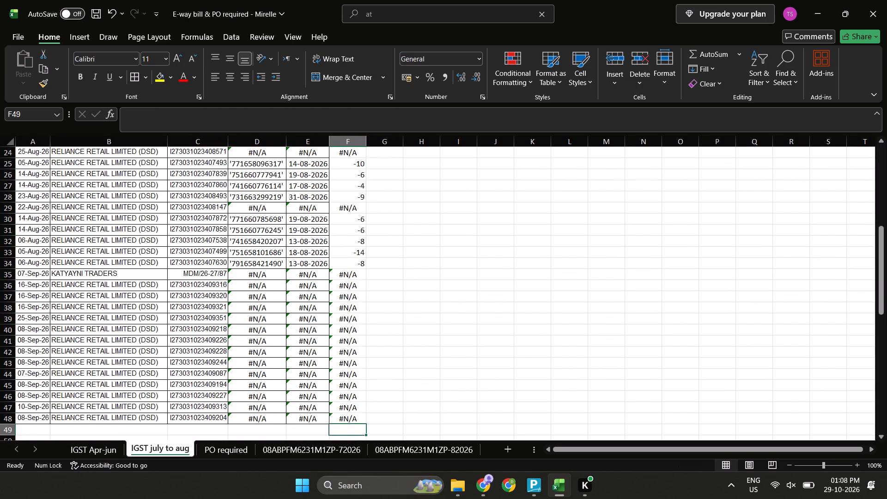
key("Up")
key("ctrl+Up")
key("Down")
key("Up")
key("Up")
key("Left")
key("Up")
key("Up")
key("Up")
key("Up")
key("Up")
key("Up")
key("Up")
key("Up")
key("Up")
key("Up")
key("Up")
key("Up")
key("Up")
key("Up")
key("Up")
key("Up")
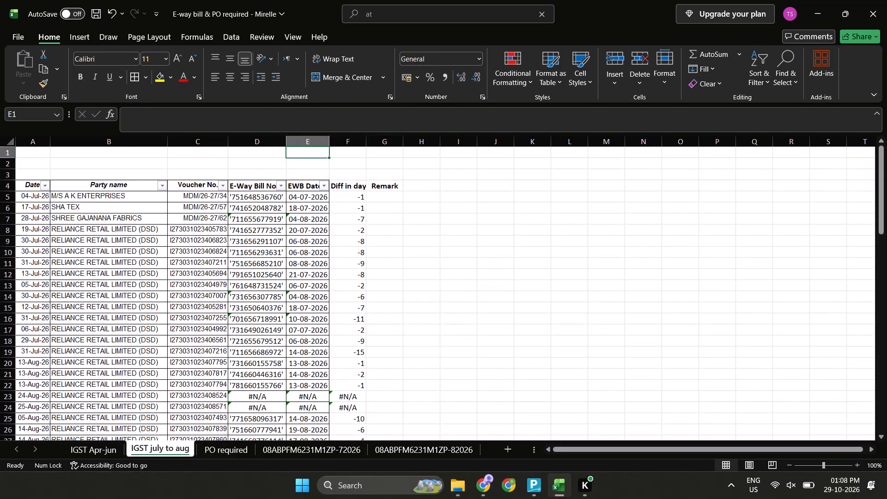
key("Down")
key("Right")
key("Down")
key("Down")
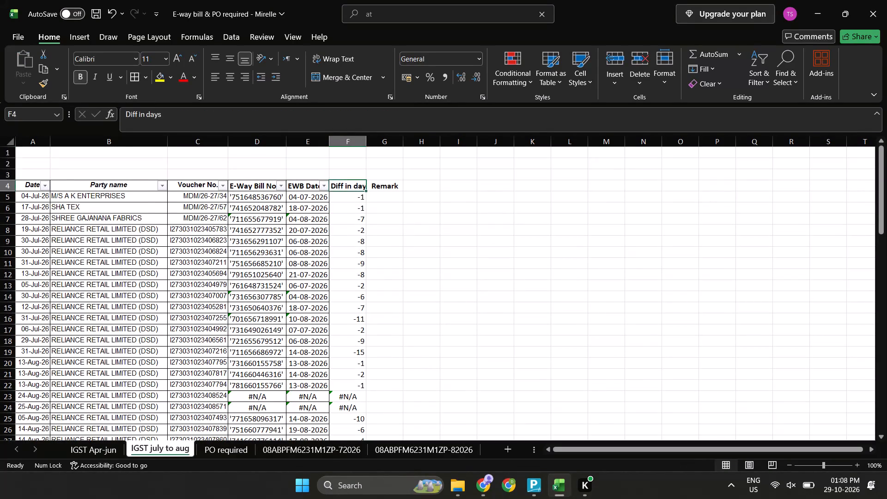
key("ctrl+shift+Down")
left_click(135, 75)
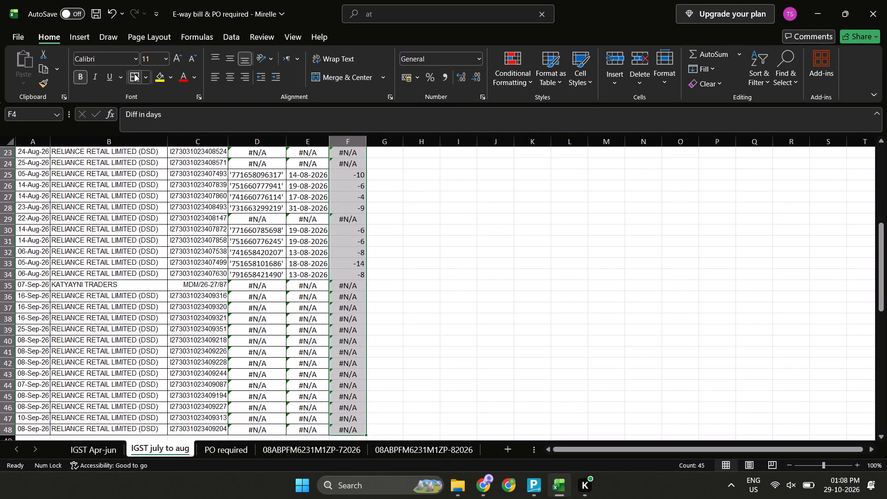
Apply all borders to the Diff in days column on IGST Apr-jun, from the header in F7 down to its last entry.
key("ctrl+Page_Up")
key("Up")
key("Up")
key("Up")
key("Down")
key("ctrl+shift+Down")
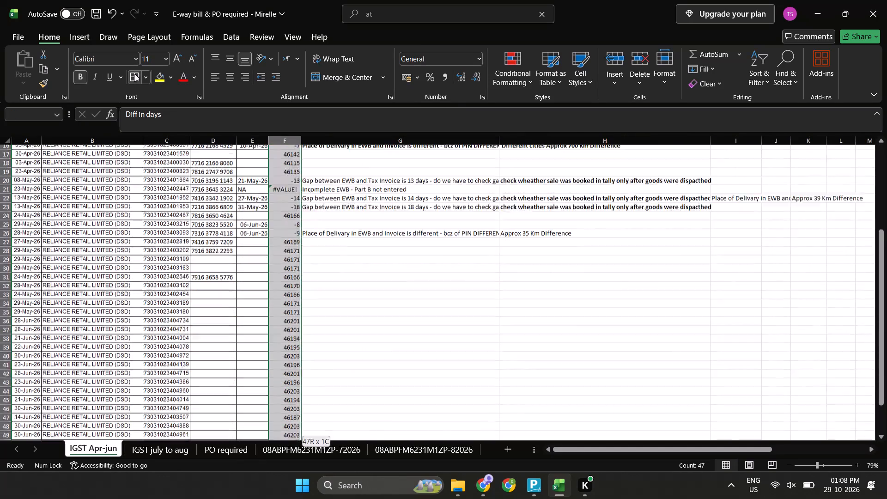
double_click(135, 75)
key("Left")
key("Right")
key("Up")
key("Down")
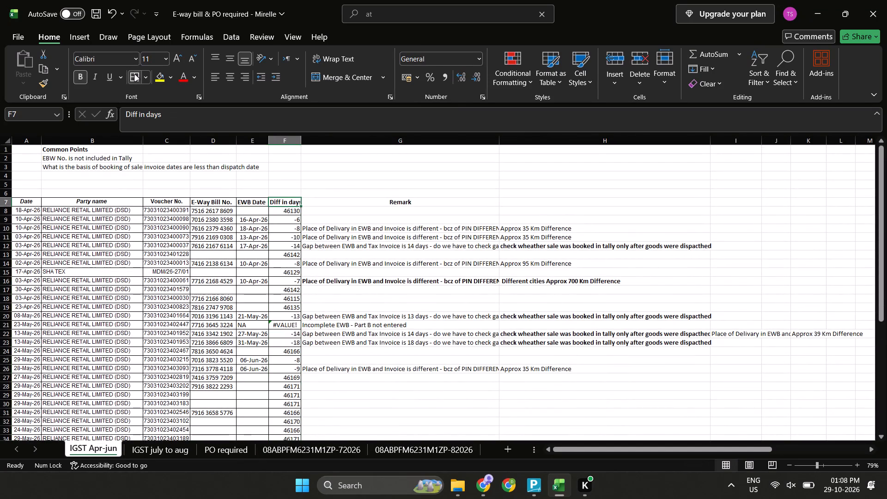
Review the bordered Diff in days column on IGST july to aug from the header to row 48.
key("ctrl+Page_Down")
key("Right")
key("Left")
key("Down")
key("ctrl+Down")
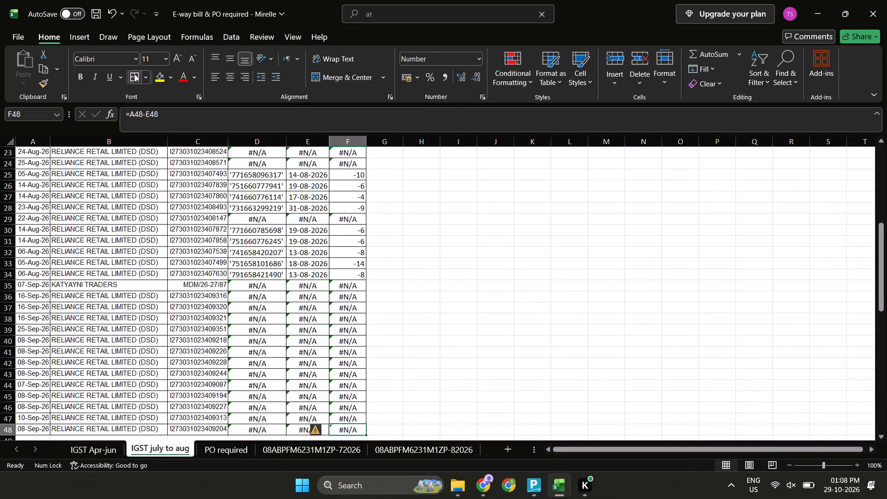
key("Up")
key("Up")
key("ctrl+Up")
key("Down")
key("Down")
key("Up")
key("Up")
key("Up")
key("Down")
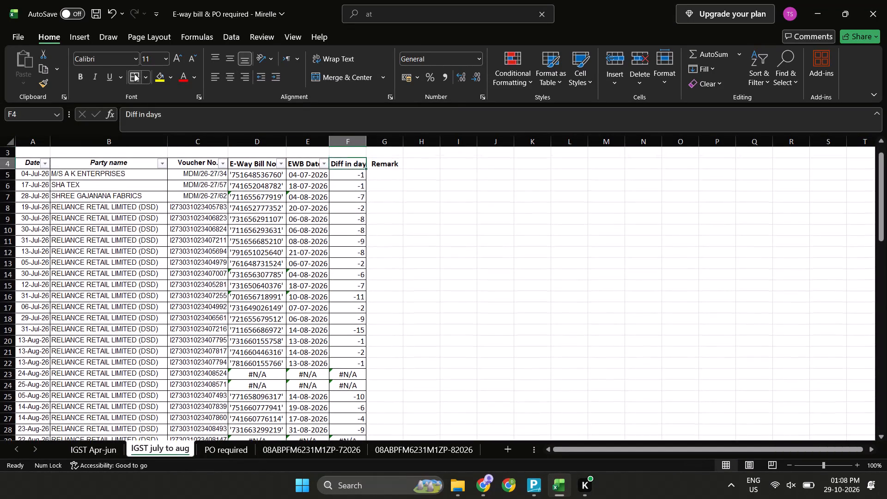
key("Down")
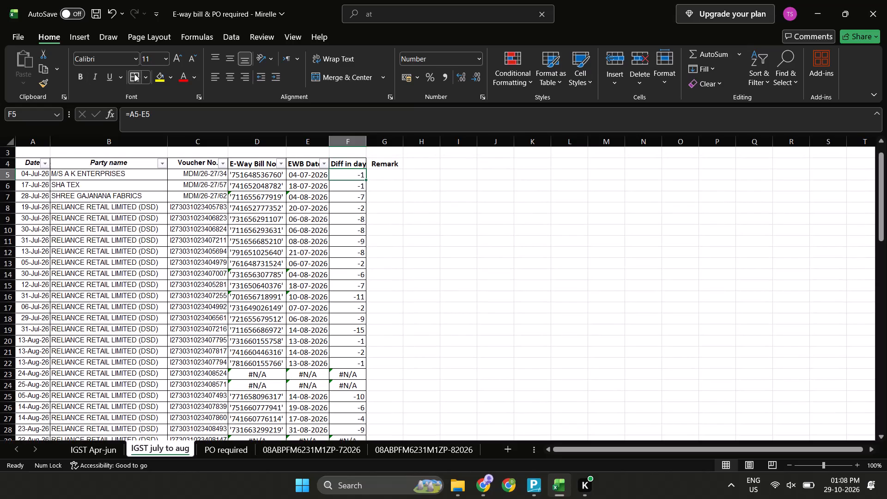
key("Up")
key("Right")
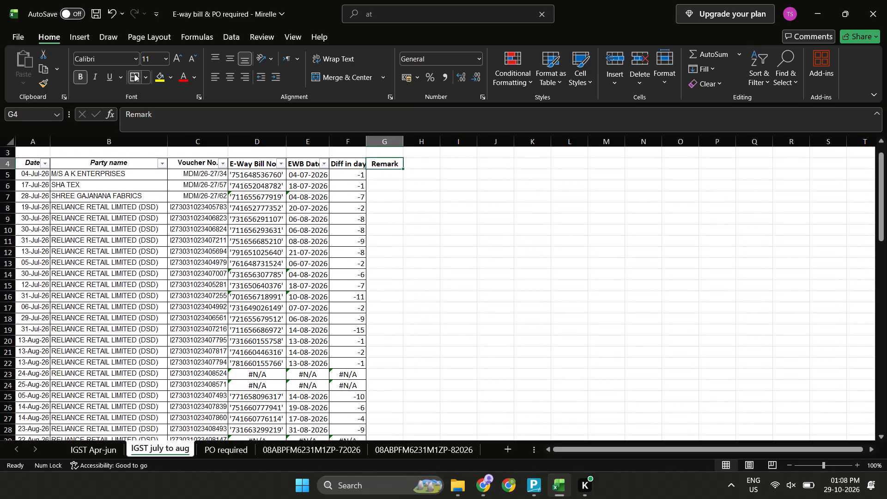
Inspect the Diff in days and EWB Date formulas in the first entry row of IGST july to aug.
key("Left")
key("Up")
key("Up")
key("Left")
key("Up")
key("Up")
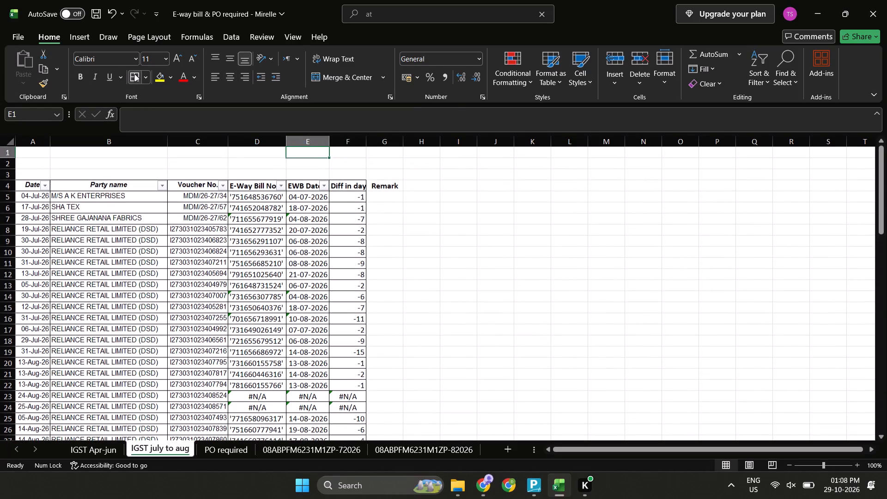
key("Right")
key("Up")
key("Up")
key("Right")
key("Down")
key("Down")
key("Down")
key("Down")
key("Down")
key("Up")
key("Left")
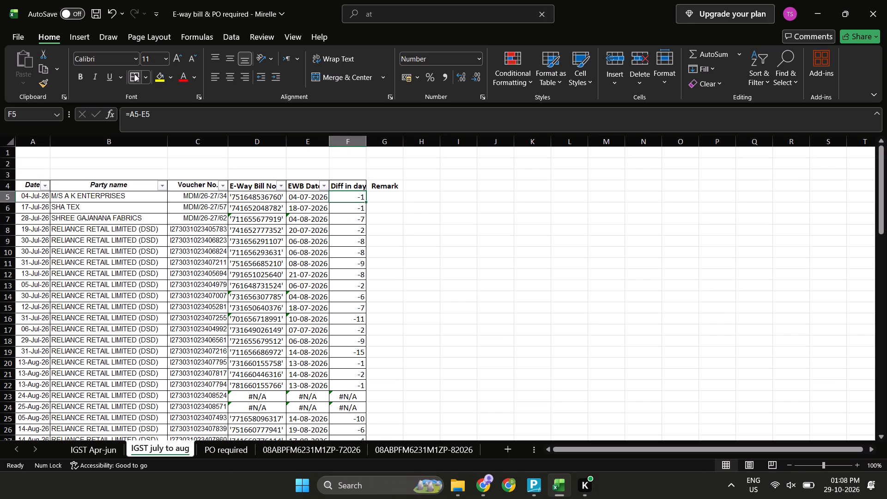
key("Left")
key("Up")
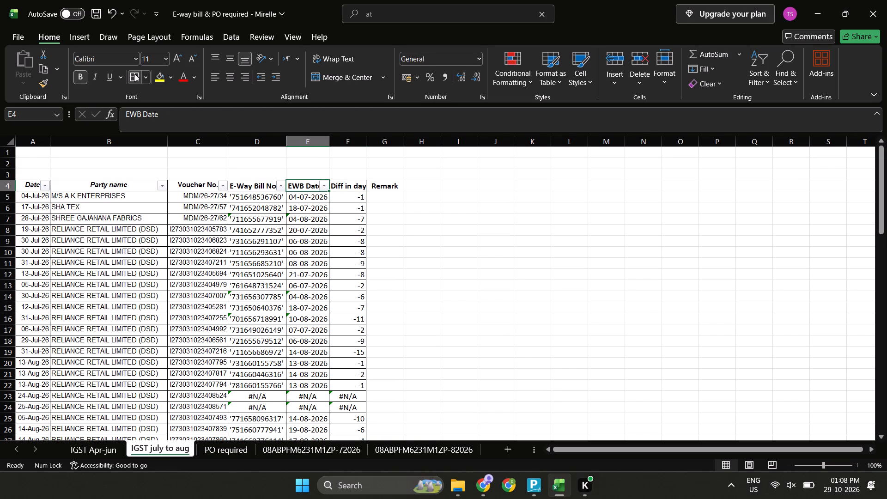
key("Down")
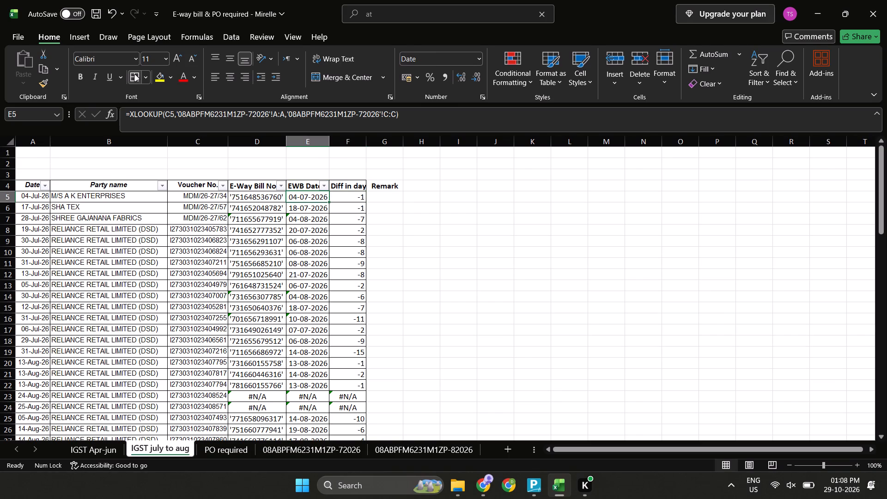
In File Explorer, go to the KOELLE E-WAY DETAILS folder under E way bills and open the workbook ending in 42026.
key("alt+Tab")
key("alt+Tab")
key("alt+Down")
key("alt+Left")
key("BackSpace")
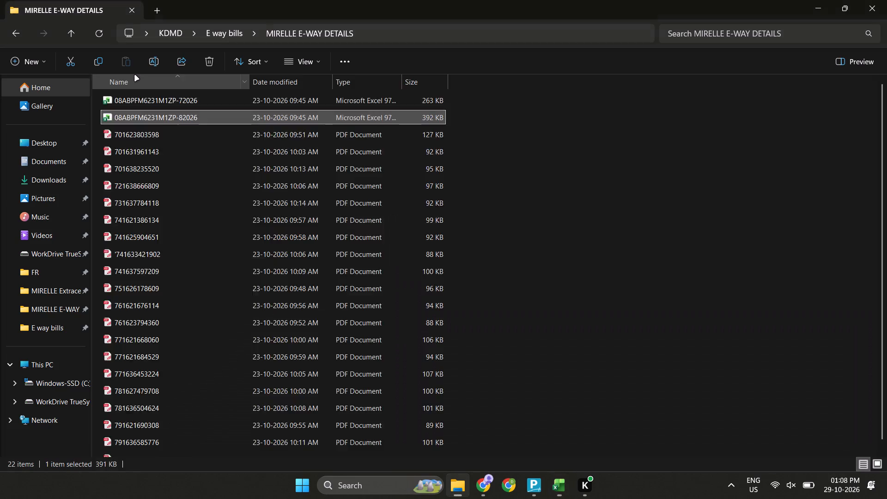
key("Up")
key("Return")
key("Down")
key("Down")
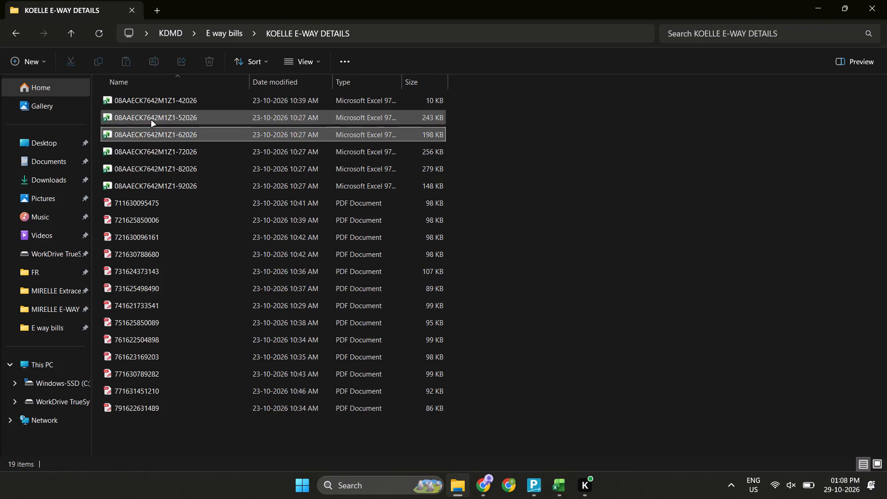
key("Down")
key("Down")
key("Up")
key("Up")
key("Up")
key("Up")
key("Return")
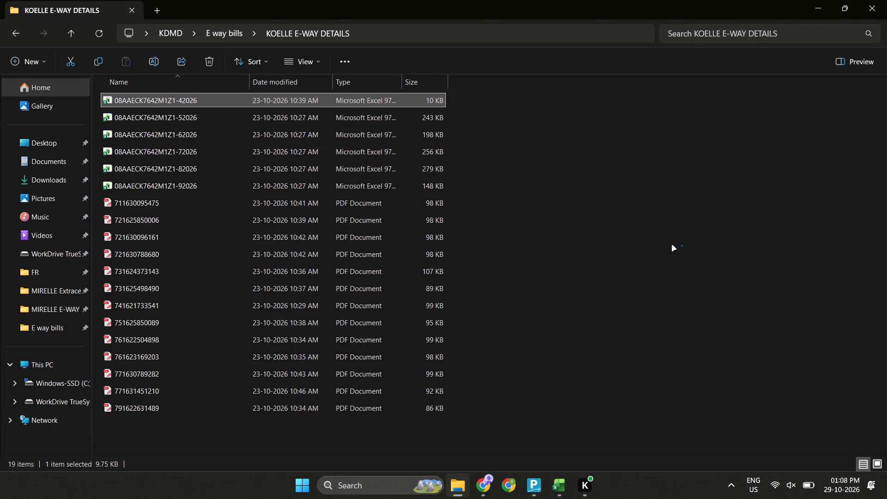
key("Return")
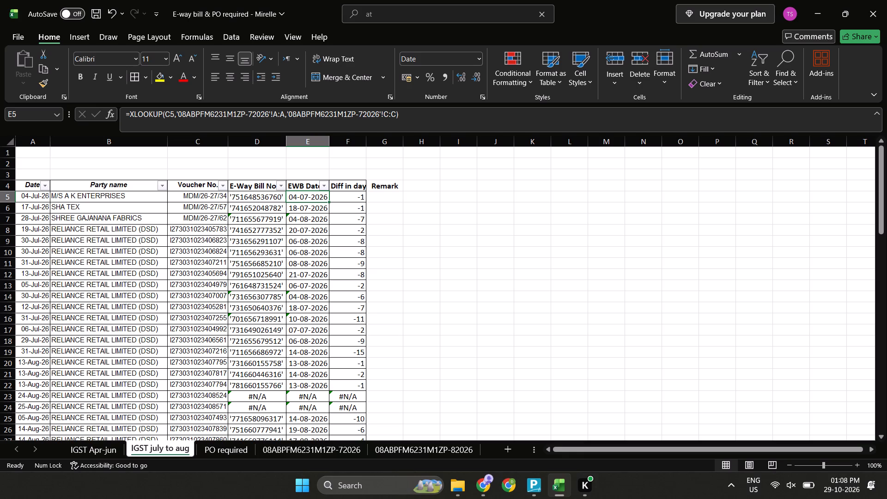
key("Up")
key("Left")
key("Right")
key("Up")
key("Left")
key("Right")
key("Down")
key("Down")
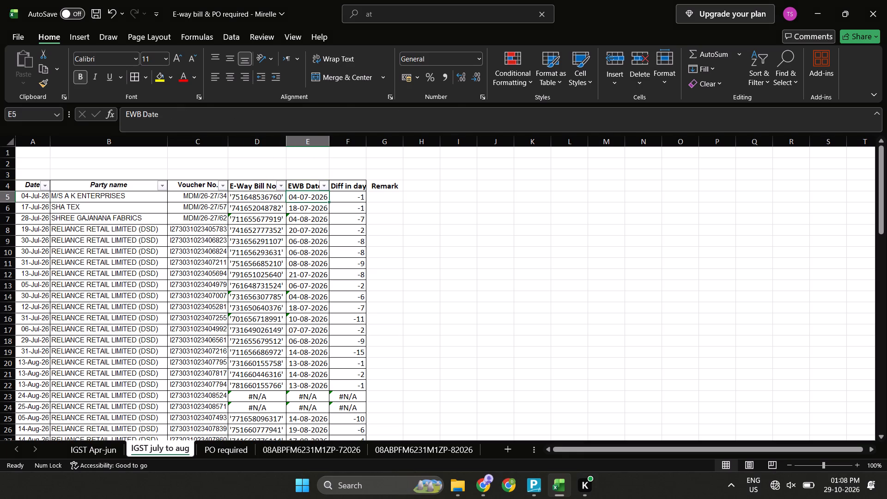
Review the entries on IGST july to aug down to the last row, including the rows without e-way bill details.
key("Left")
key("Right")
key("ctrl+Left")
key("ctrl+Left")
key("ctrl+Down")
key("Up")
key("ctrl+Up")
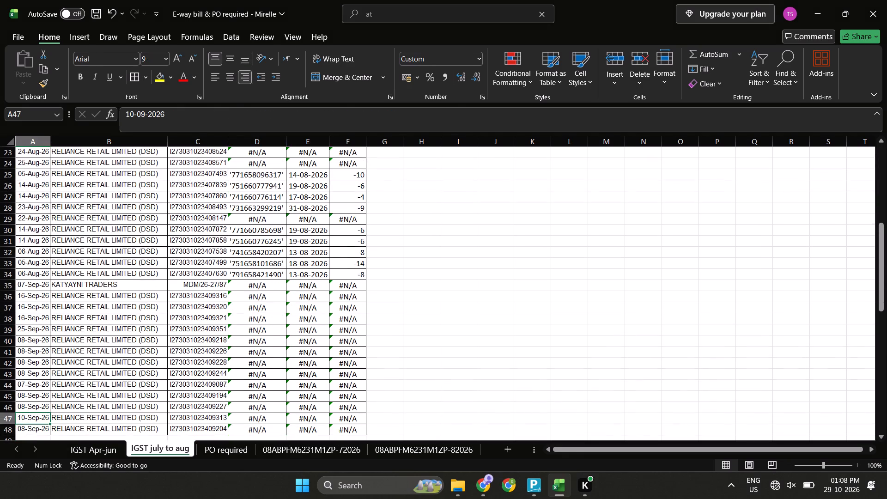
key("Up")
key("Up")
key("Up")
key("Up")
key("Up")
key("Up")
key("Up")
key("Up")
key("Up")
key("Up")
key("Up")
key("Up")
key("Up")
key("Up")
key("Up")
key("Up")
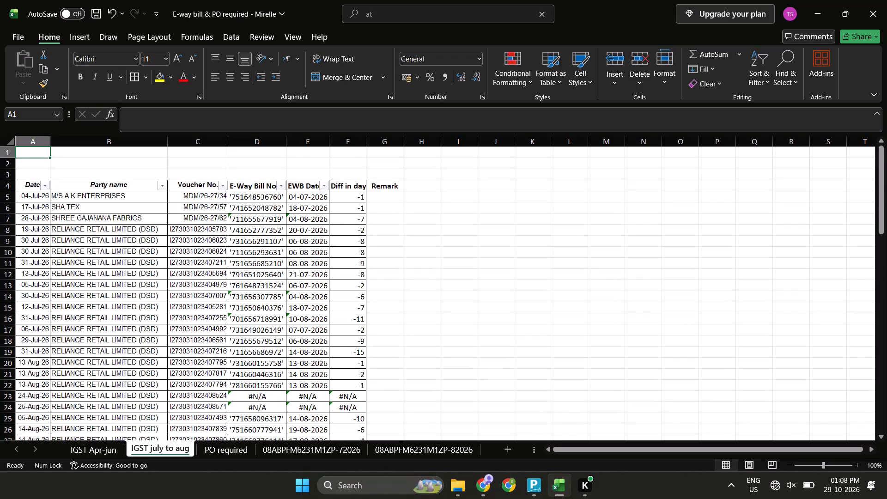
Rename the PO required sheet as DATA req.
key("ctrl+Page_Down")
key("Right")
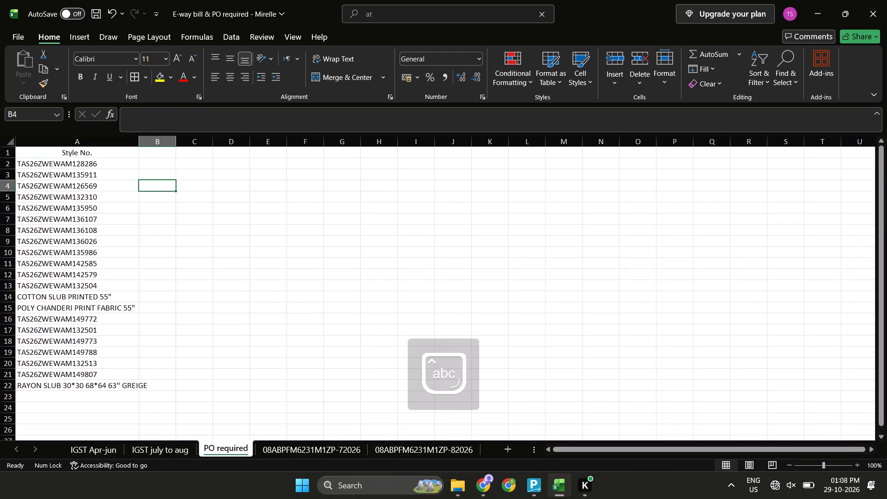
key("Up")
key("Left")
key("Up")
key("Up")
key("Up")
key("Right")
key("Right")
key("Right")
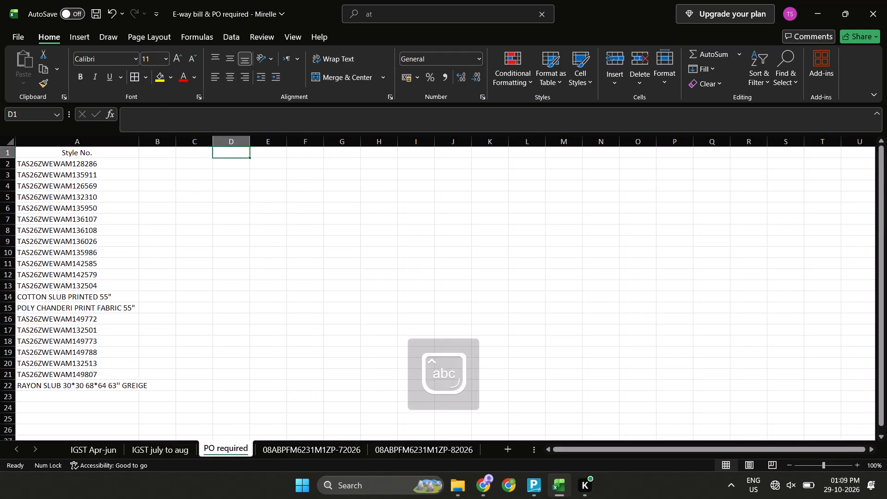
double_click(250, 452)
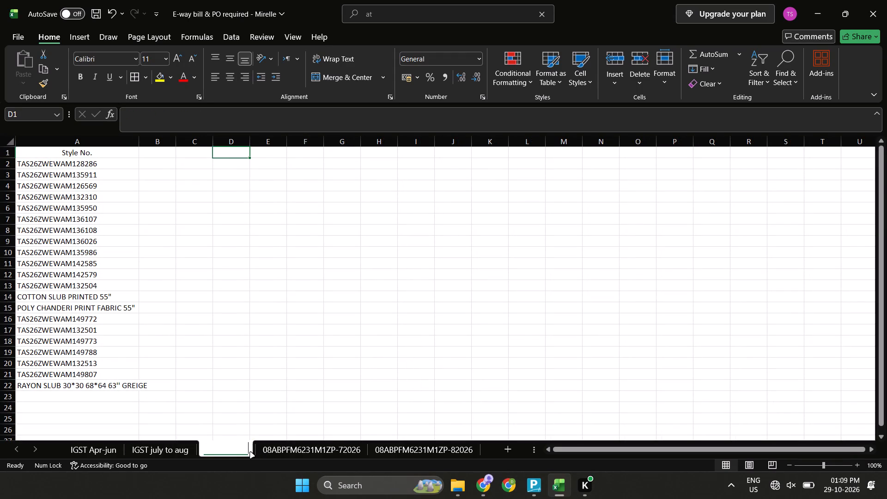
type("DATA req")
key("Return")
Make the Style No. header in A1 of DATA req bold.
key("Up")
key("Left")
key("Left")
key("Left")
key("Left")
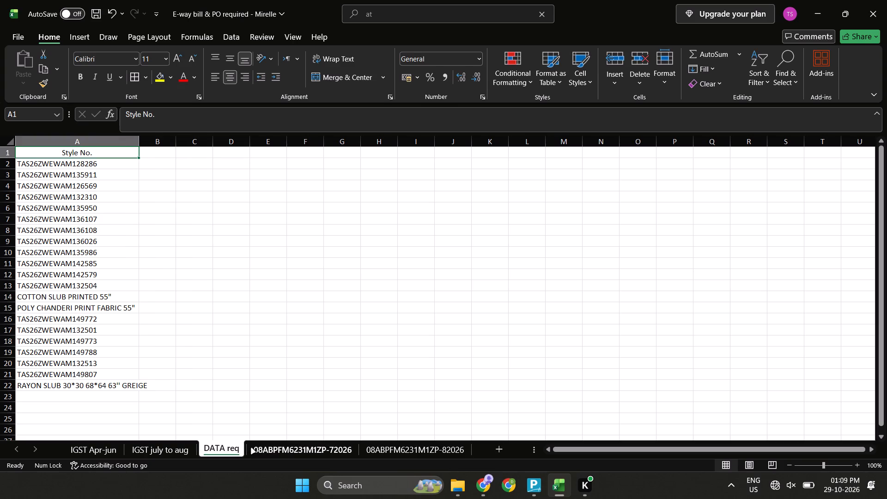
key("ctrl+b")
Enter the heading "Monthly Excel sheet" in D1 of DATA req.
key("Right")
key("Right")
key("Right")
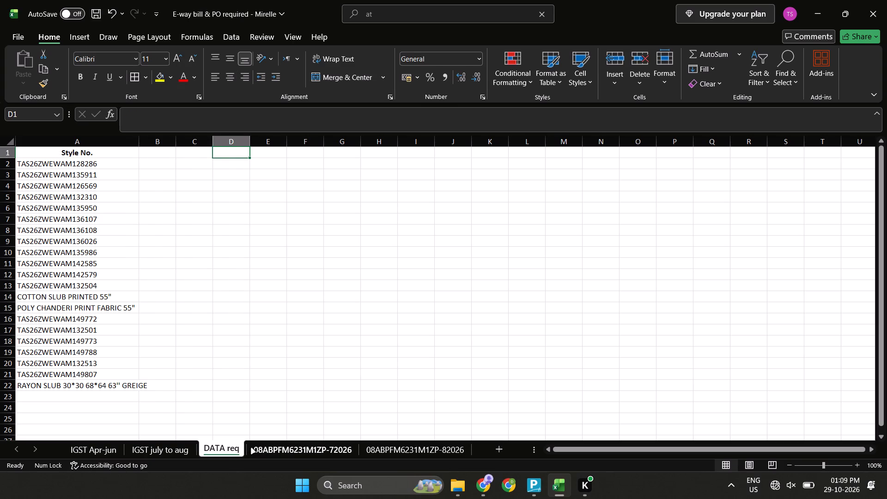
type("Monthly Ec")
key("BackSpace")
type("xcel shee")
key("t")
key("Return")
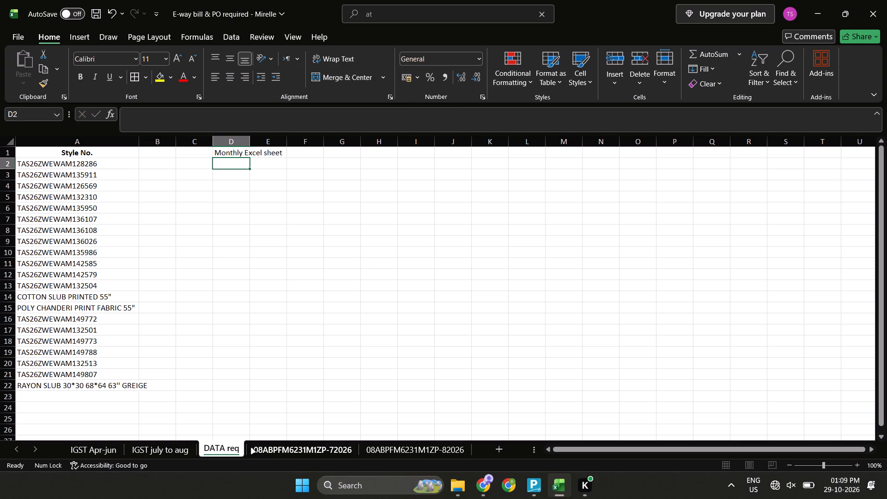
Enter the months Apr-26 and May-26 in D2 and D3 under the Monthly Excel sheet heading.
type("apr")
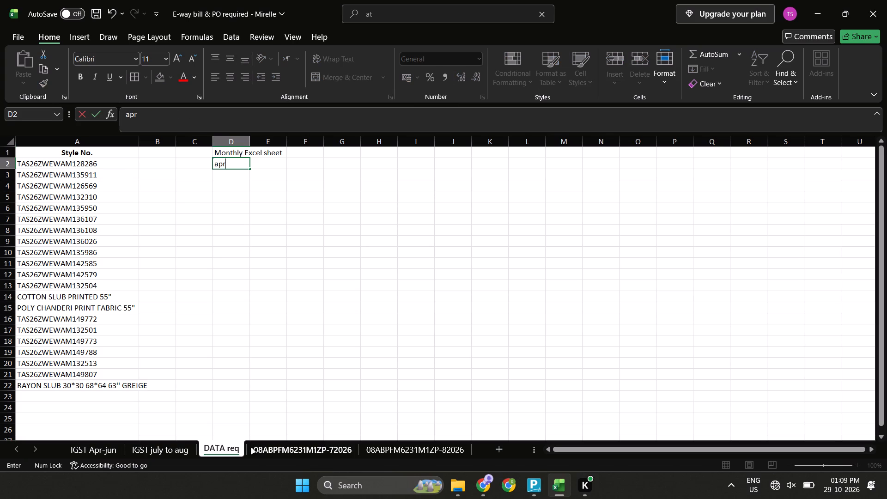
type("26")
key("Return")
type("may26")
key("Return")
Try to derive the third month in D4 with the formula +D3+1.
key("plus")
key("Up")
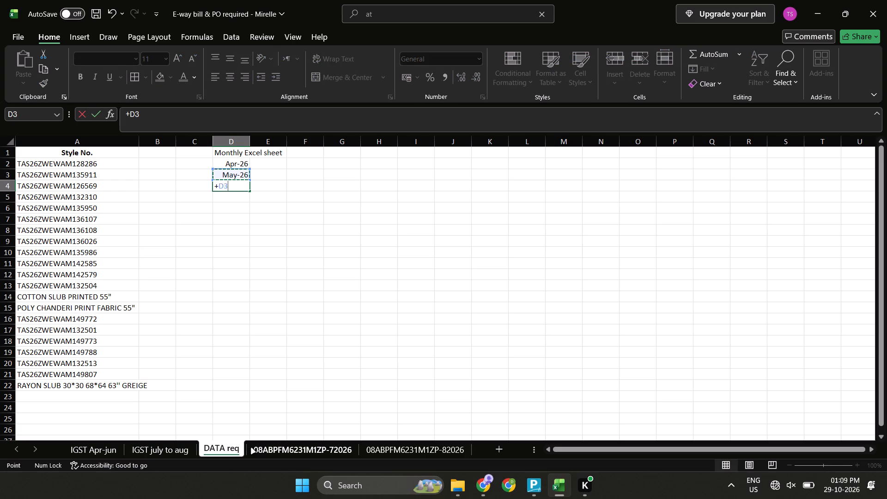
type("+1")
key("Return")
Enter the month Jun-26 in D4 in place of the formula.
key("Up")
type("june26")
key("Return")
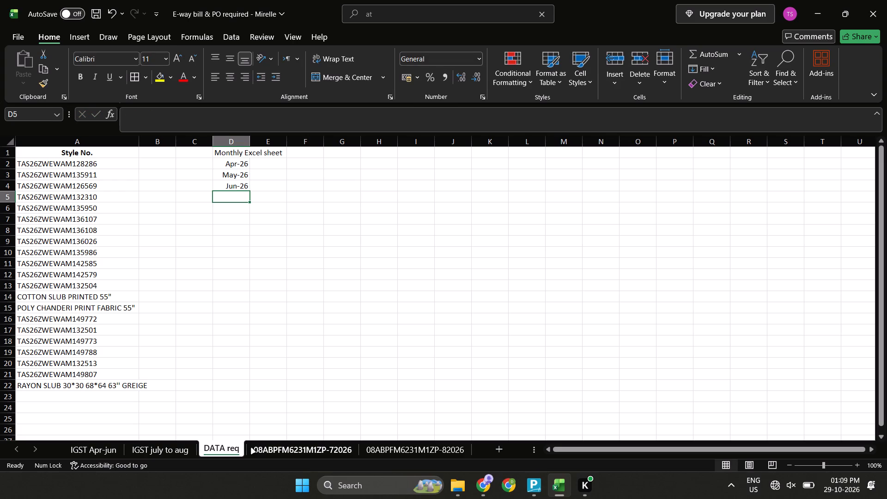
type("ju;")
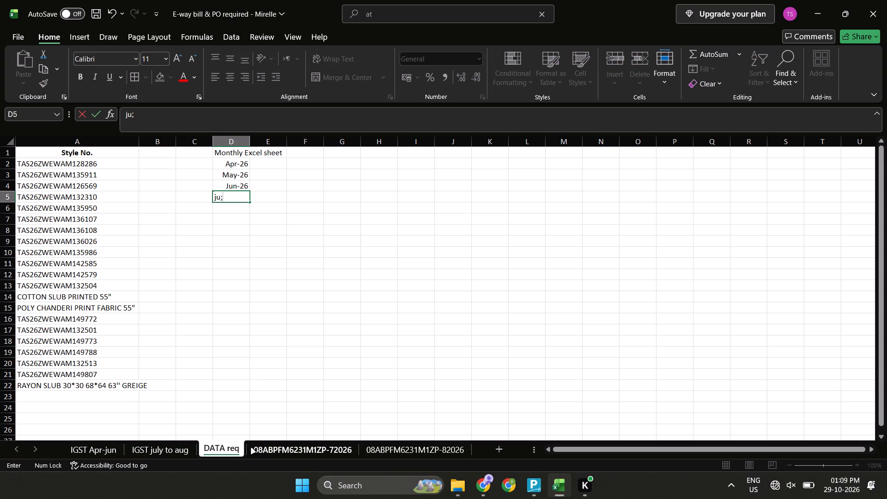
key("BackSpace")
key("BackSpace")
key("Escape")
Extend the month series from D2:D4 down to Sep-26 in D7.
key("Up")
key("Up")
key("Up")
key("shift+Down")
key("shift+Down")
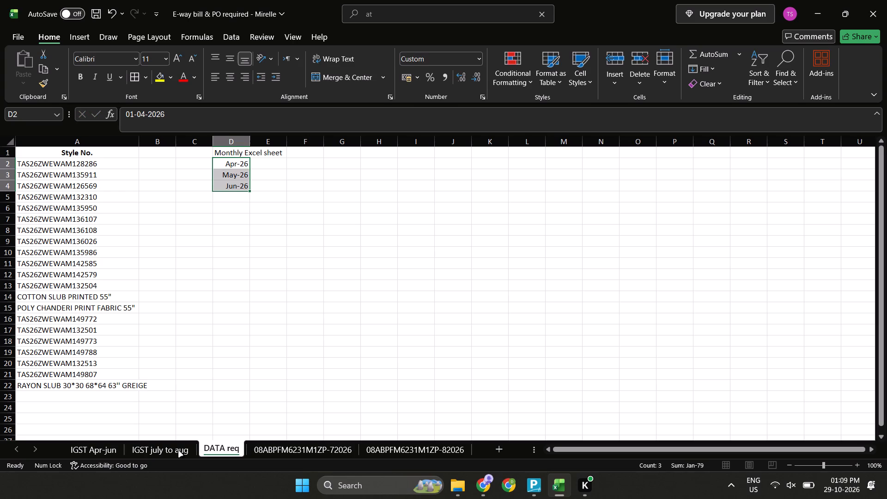
left_click_drag(248, 191, 247, 211)
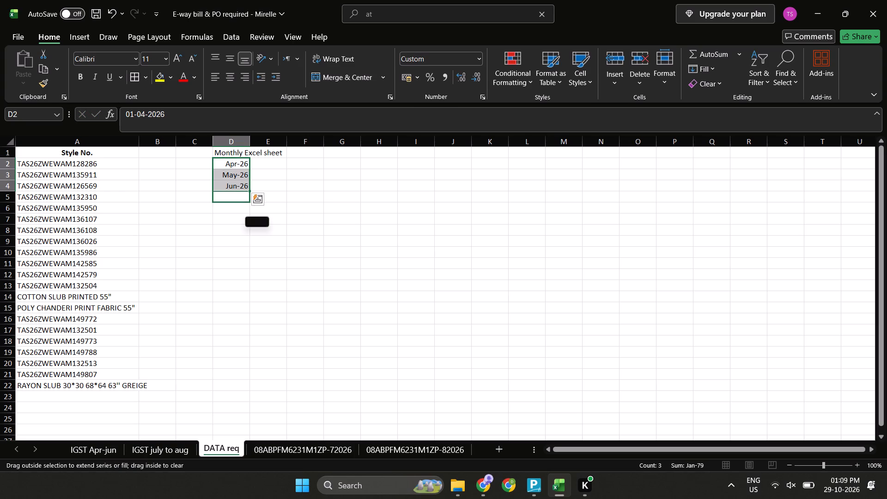
left_click_drag(247, 211, 251, 223)
key("Return")
key("Return")
key("Down")
key("Down")
key("Down")
key("Right")
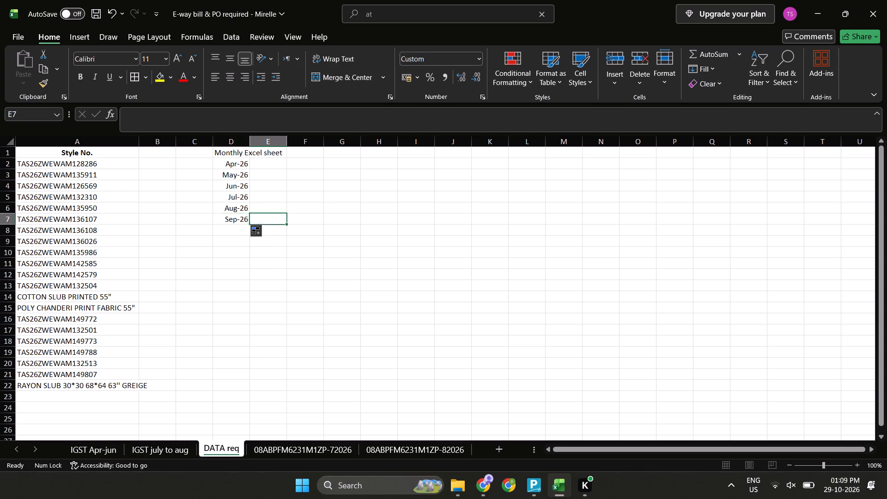
Add the month Oct-26 in D8 below Sep-26.
key("Left")
key("Up")
key("Right")
key("Down")
key("Left")
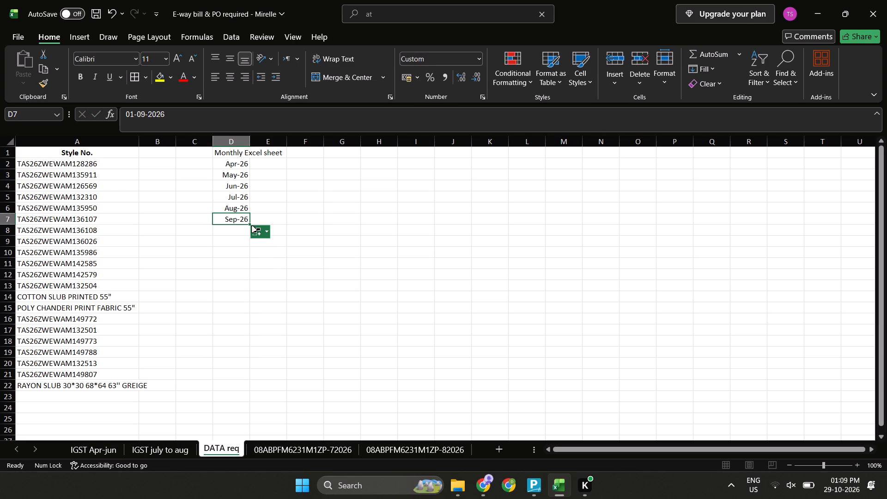
key("Down")
type("oct26")
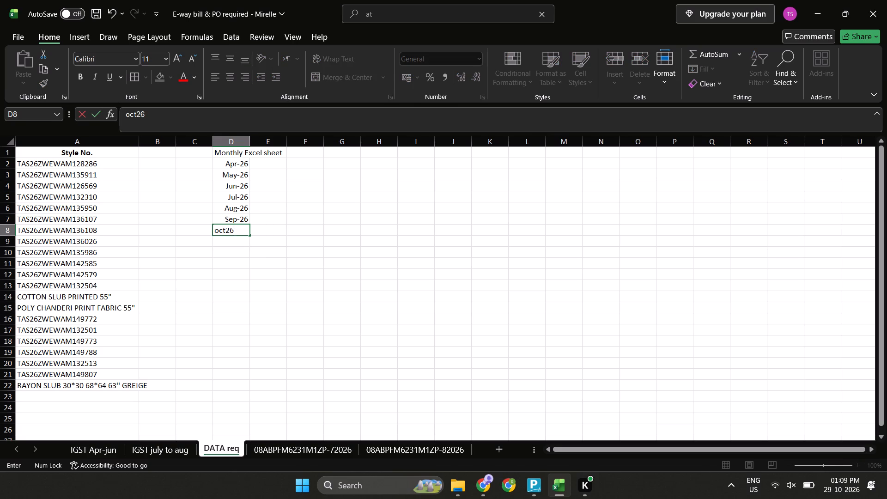
key("Return")
Make the Monthly Excel sheet heading in D1 bold.
key("Up")
key("Left")
key("Right")
key("Up")
key("Left")
key("ctrl+Up")
key("ctrl+Right")
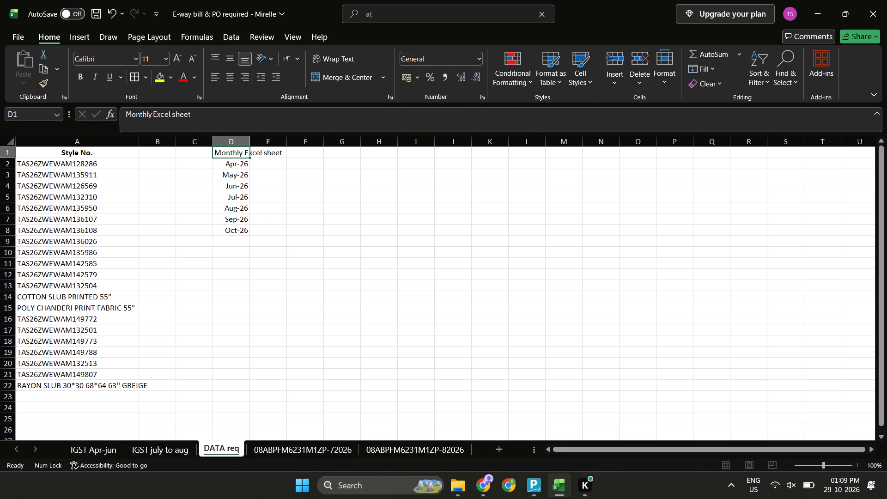
key("ctrl+b")
Enter the status "rec" beside Aug-26 in E6 and copy it down to Sep-26 in E7.
key("Right")
key("Down")
key("Left")
key("Right")
key("Up")
key("Down")
key("Left")
key("Right")
key("Down")
key("Down")
key("Down")
key("Down")
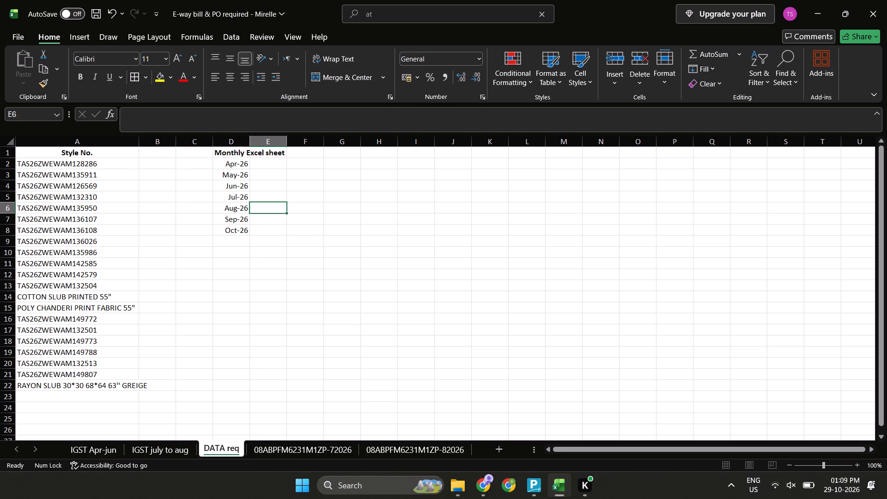
type("rec")
key("Return")
key("ctrl+d")
Move the "rec" status from Sep-26 in E7 to Jul-26 in E5.
key("Up")
key("Left")
key("Right")
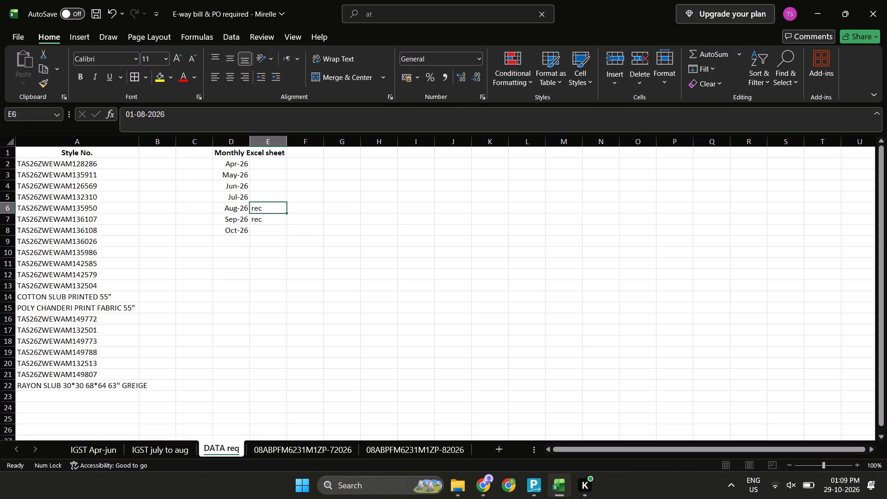
key("Up")
key("Up")
key("Left")
key("Right")
key("Down")
key("Down")
key("Down")
key("ctrl+c")
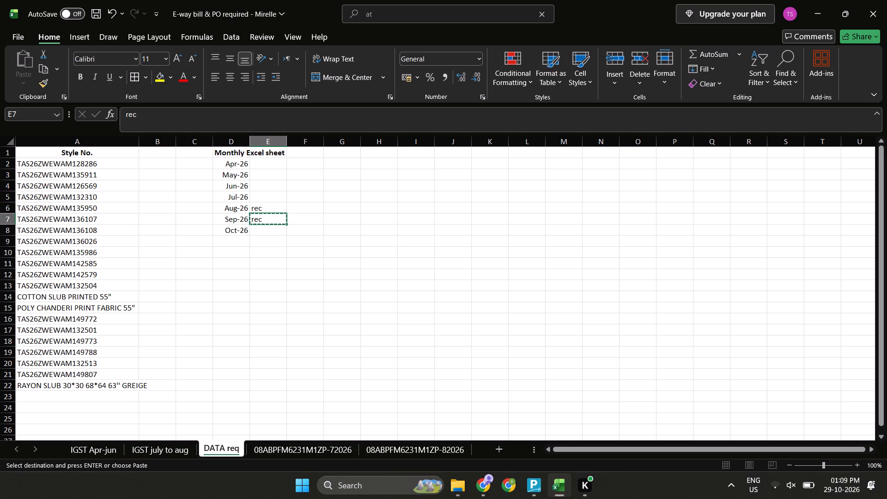
key("ctrl+x")
key("Up")
key("Up")
key("Return")
key("Down")
key("Down")
key("Left")
key("Right")
key("Up")
key("Escape")
Enter the status PENDING beside Apr-26 in E2.
key("Up")
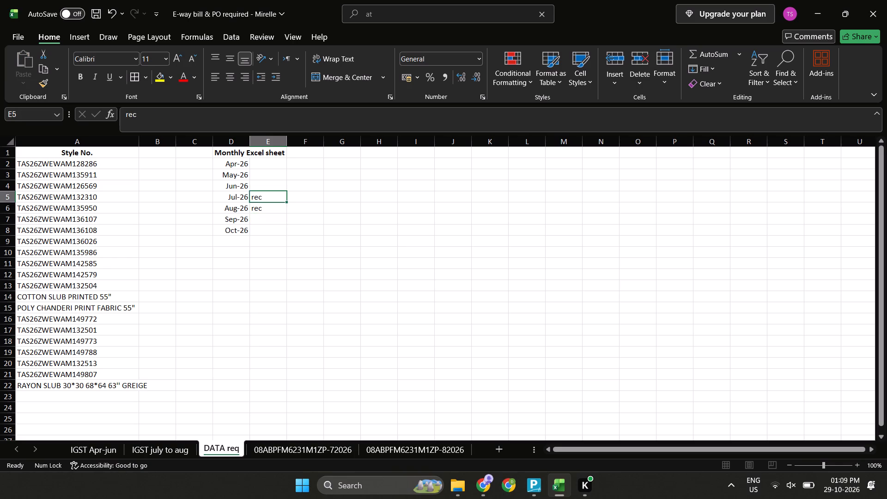
key("Up")
key("Escape")
key("Up")
key("Up")
key("Escape")
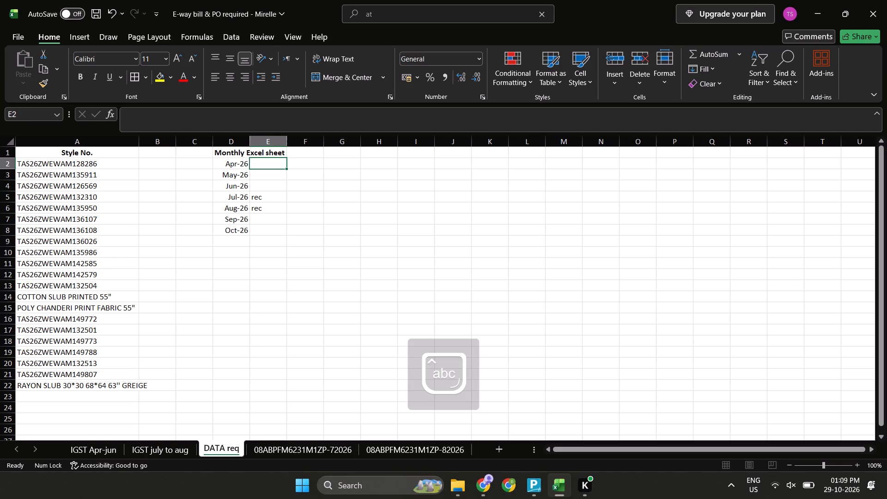
key("Left")
key("Right")
key("Left")
key("Right")
key("Down")
type("PENIENFG")
key("BackSpace")
key("BackSpace")
key("BackSpace")
key("BackSpace")
key("BackSpace")
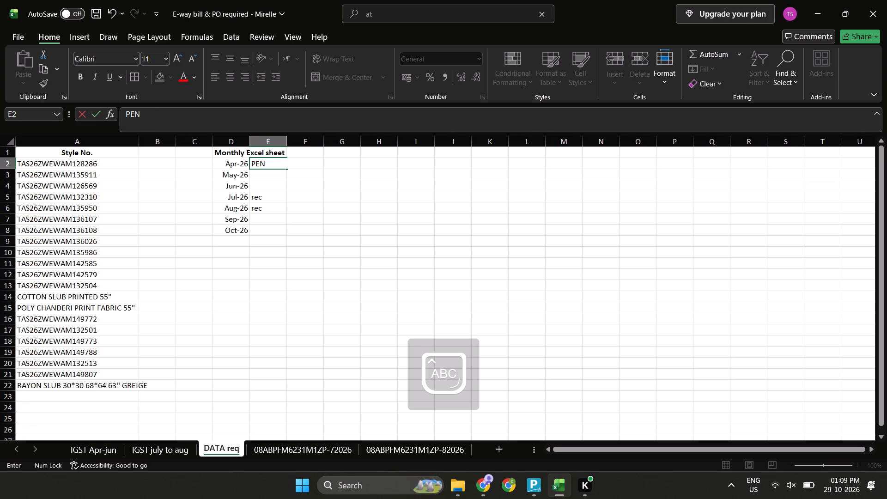
type("DING")
key("Return")
Replace the status beside Jul-26 in E5 with RECEIVED.
key("Down")
key("Down")
type("RECEIVED")
key("Return")
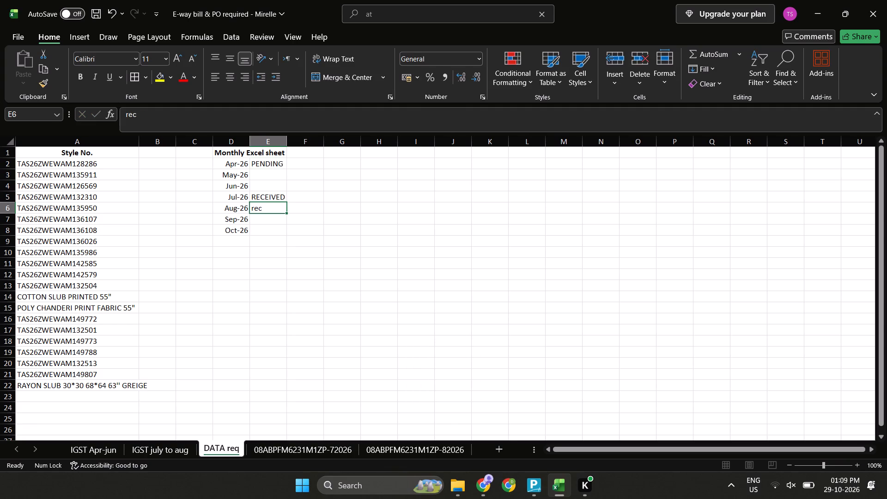
Copy the RECEIVED status from Jul-26 down to Aug-26 in E6.
key("ctrl+d")
Enter the status PENDING beside May-26, Jun-26, Sep-26 and Oct-26 in E3, E4, E7 and E8.
key("Up")
key("Up")
key("Up")
key("p")
key("Return")
key("p")
key("Return")
key("Return")
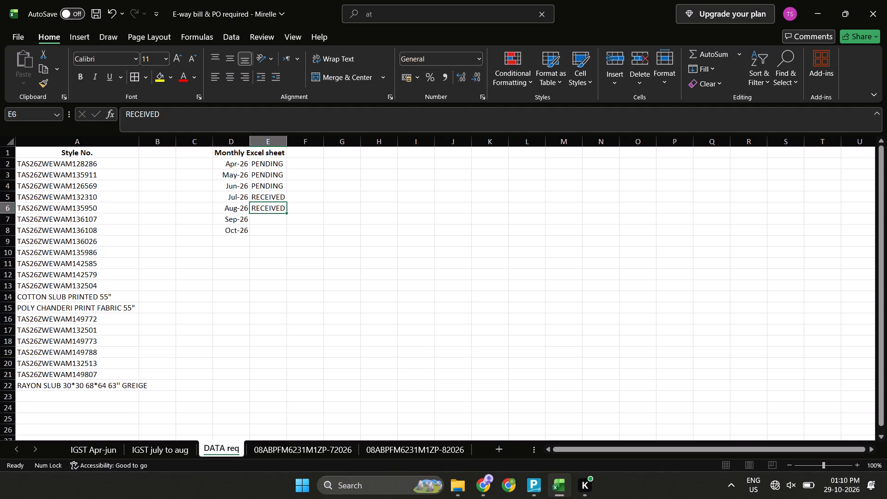
key("Return")
key("p")
key("Return")
key("p")
key("Return")
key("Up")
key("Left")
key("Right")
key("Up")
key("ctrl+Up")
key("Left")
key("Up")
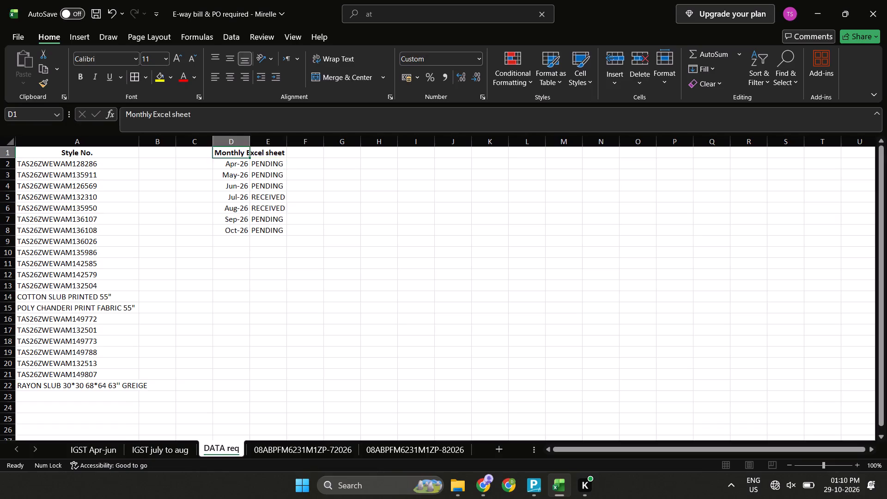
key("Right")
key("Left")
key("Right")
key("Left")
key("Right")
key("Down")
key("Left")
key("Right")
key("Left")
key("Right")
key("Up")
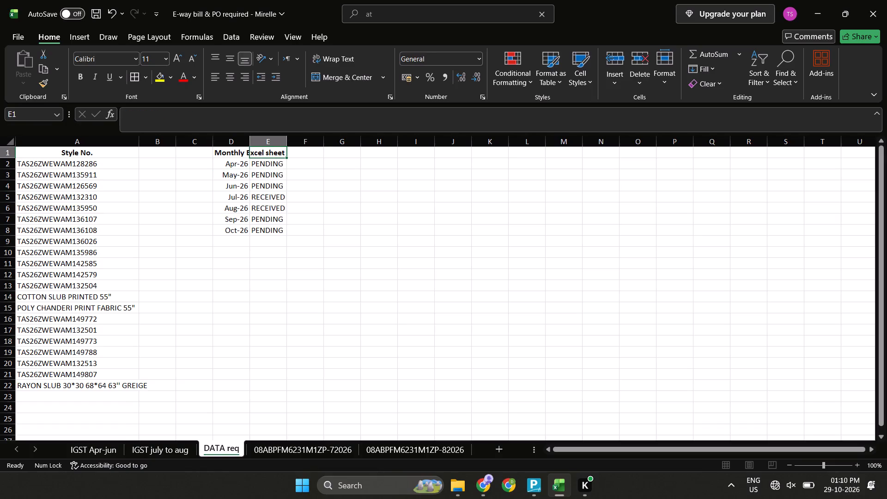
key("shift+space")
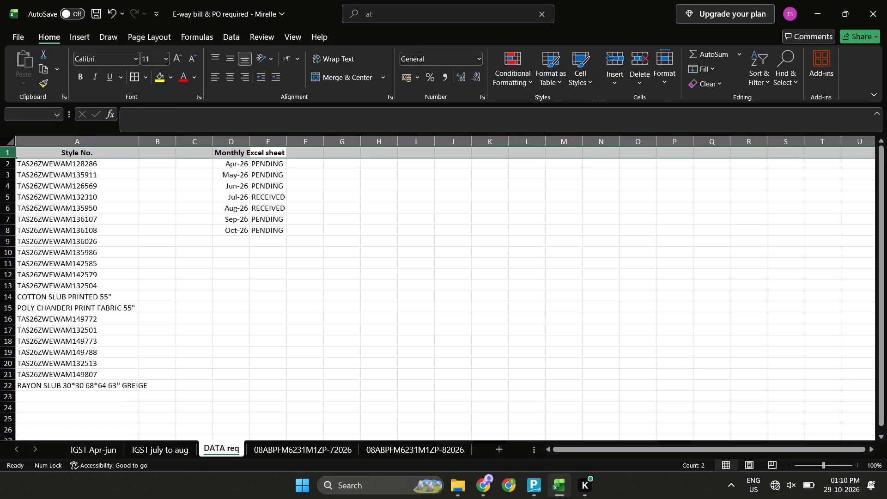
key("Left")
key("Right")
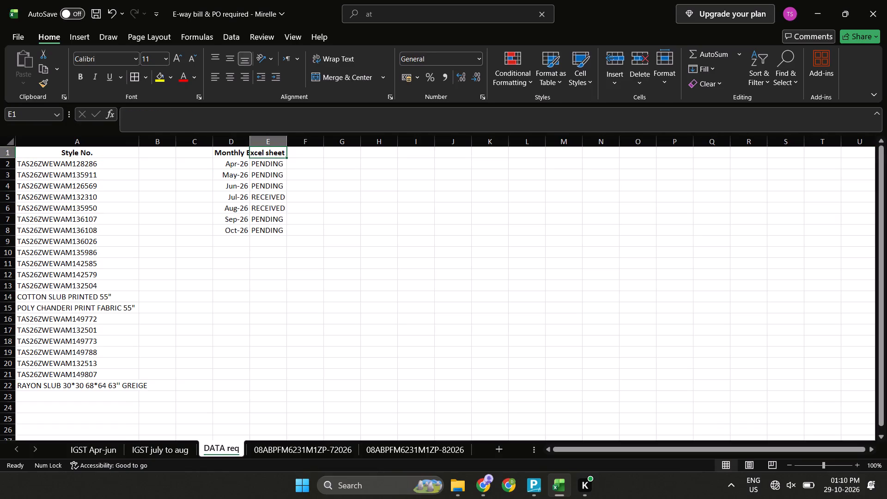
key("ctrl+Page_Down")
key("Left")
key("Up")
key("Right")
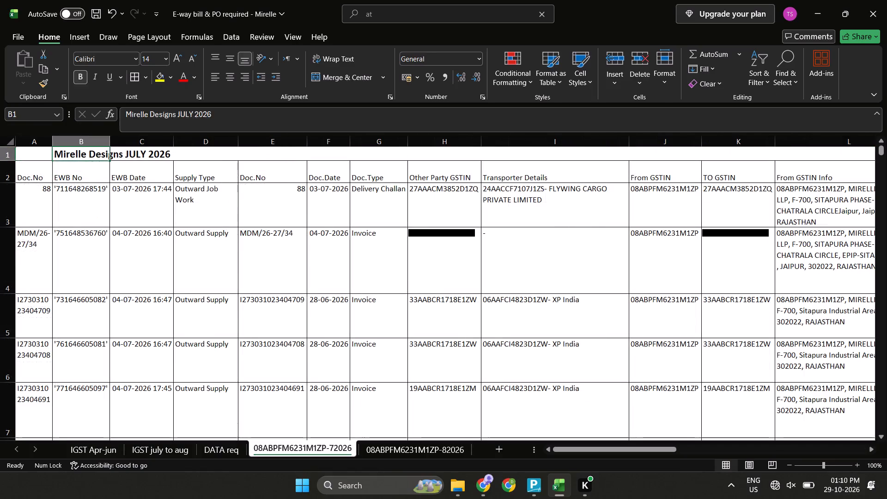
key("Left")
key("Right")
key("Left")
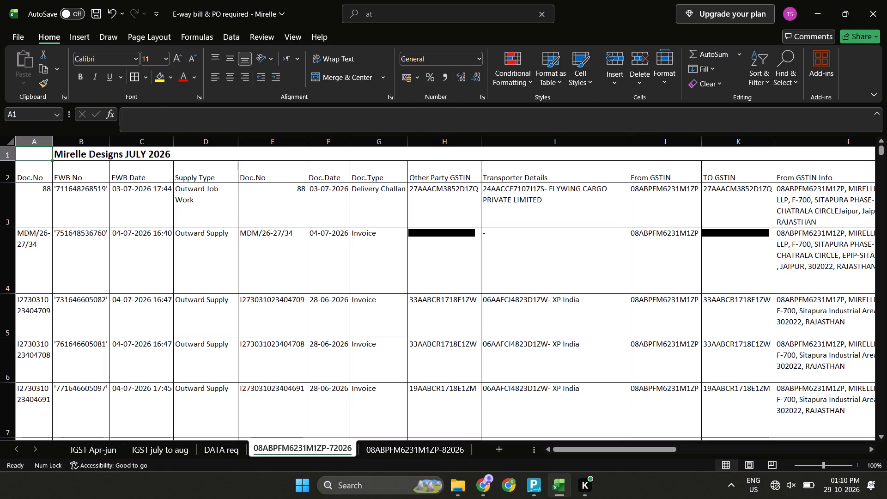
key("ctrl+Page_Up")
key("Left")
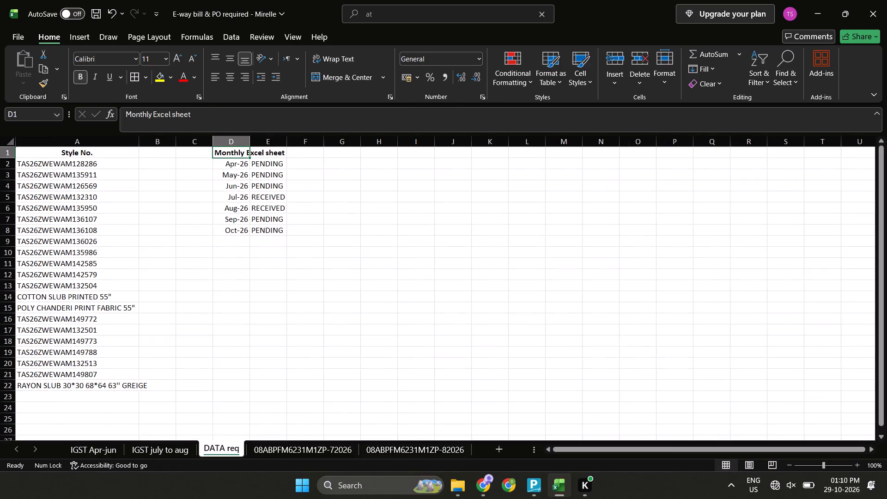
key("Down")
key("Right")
Review the voucher list with its e-way bill numbers, dates and day differences on the IGST july to aug sheet.
key("ctrl+Page_Up")
key("Up")
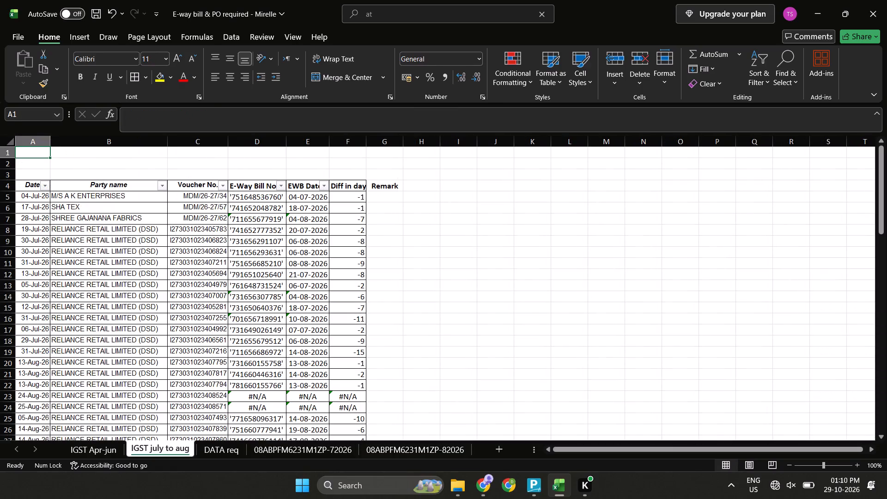
key("Right")
key("Down")
key("Down")
key("Right")
key("Down")
key("Down")
key("ctrl+Down")
key("Up")
key("ctrl+Up")
key("Down")
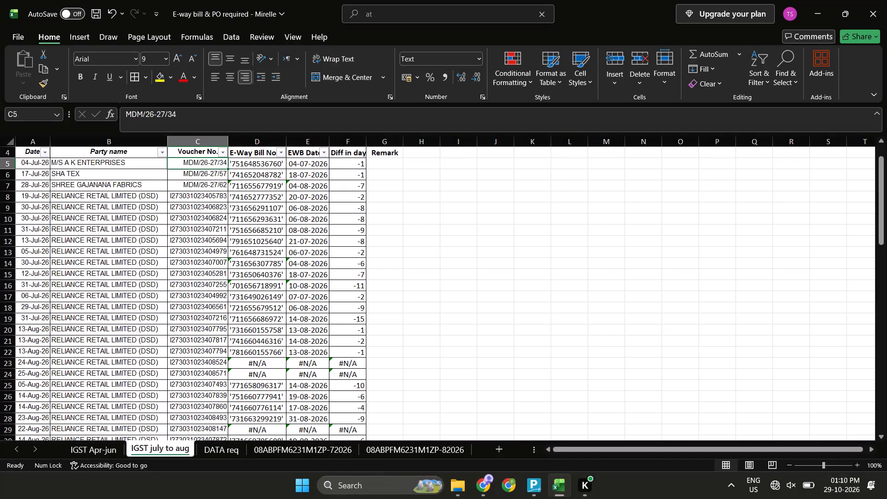
key("Up")
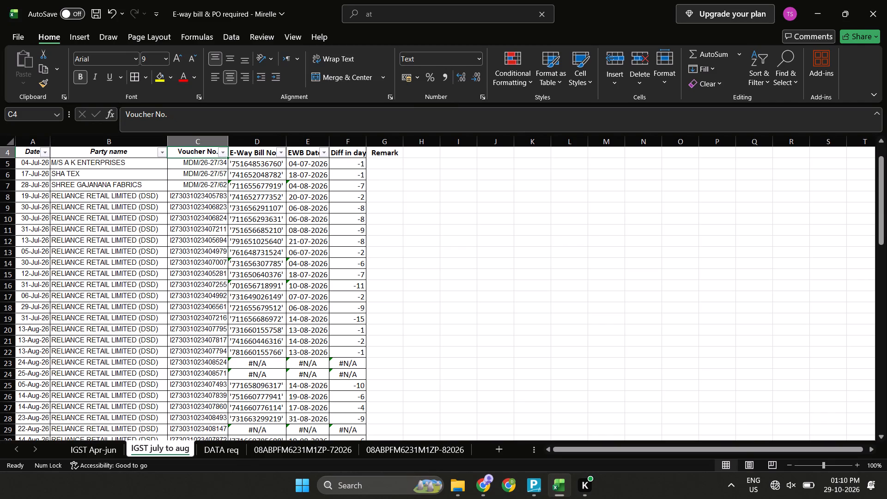
scroll(252, 226, "down", 1)
scroll(252, 226, "up", 6)
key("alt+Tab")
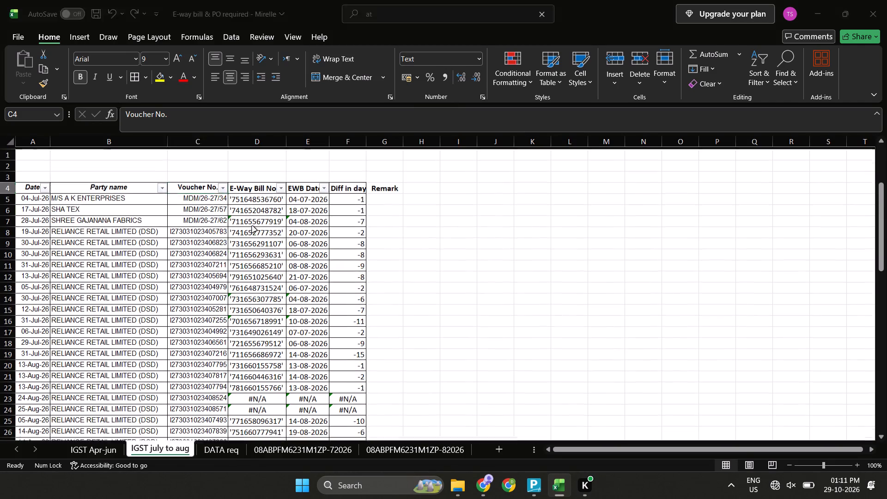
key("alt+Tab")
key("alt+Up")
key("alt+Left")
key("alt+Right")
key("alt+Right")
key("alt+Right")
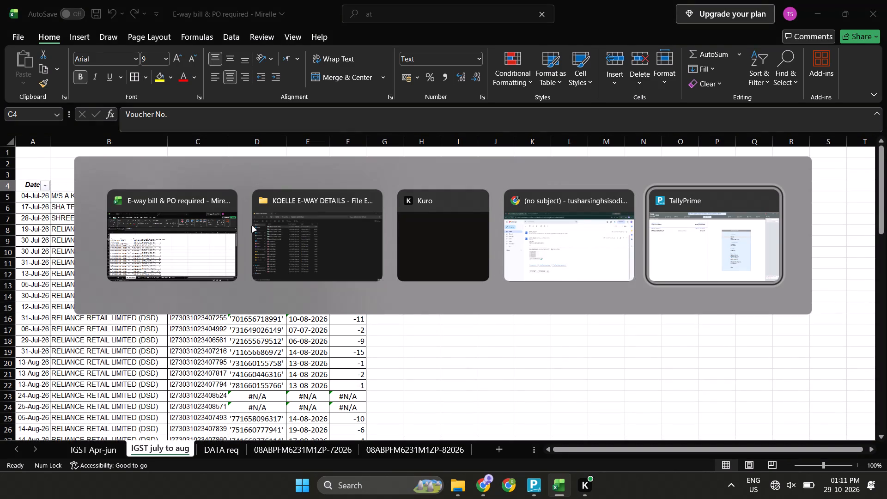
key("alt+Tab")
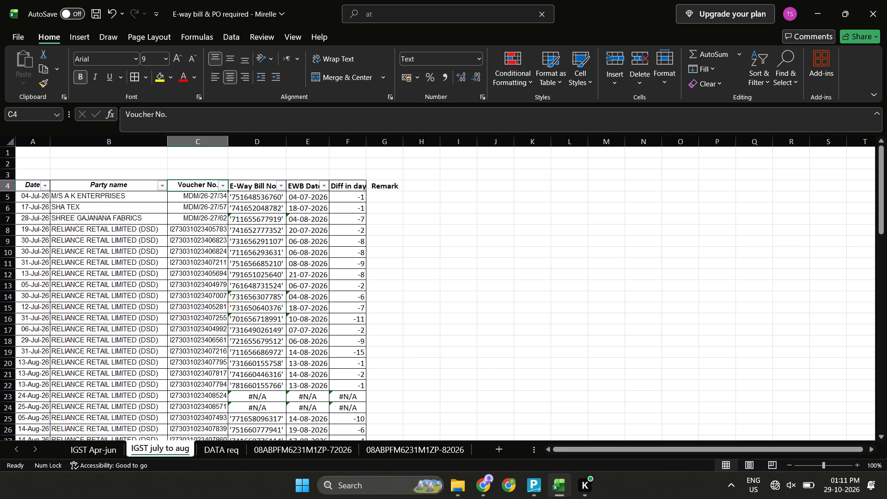
Search the computer for STUDY and open the Study All Tracker workbook.
type("STUDY")
key("Return")
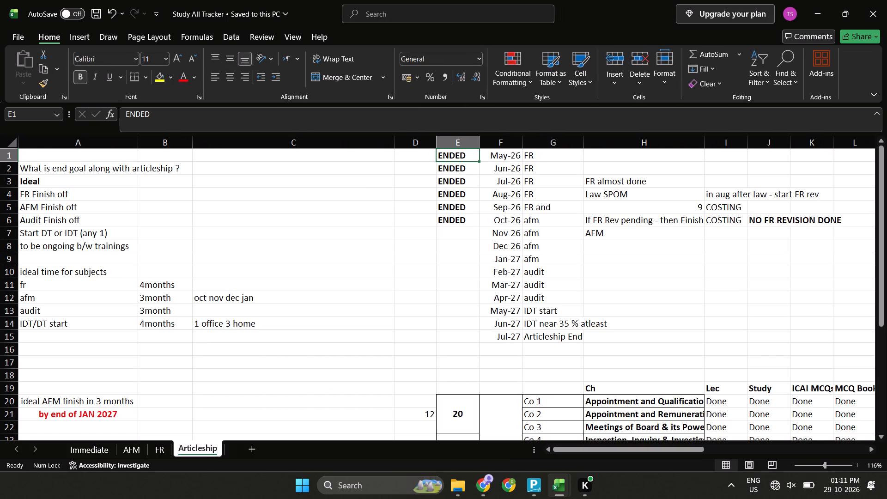
Examine the daily Prob and NoM entries for Oct-26 on the tracker's Immediate sheet.
key("ctrl+Page_Up")
key("ctrl+Page_Up")
key("ctrl+Page_Up")
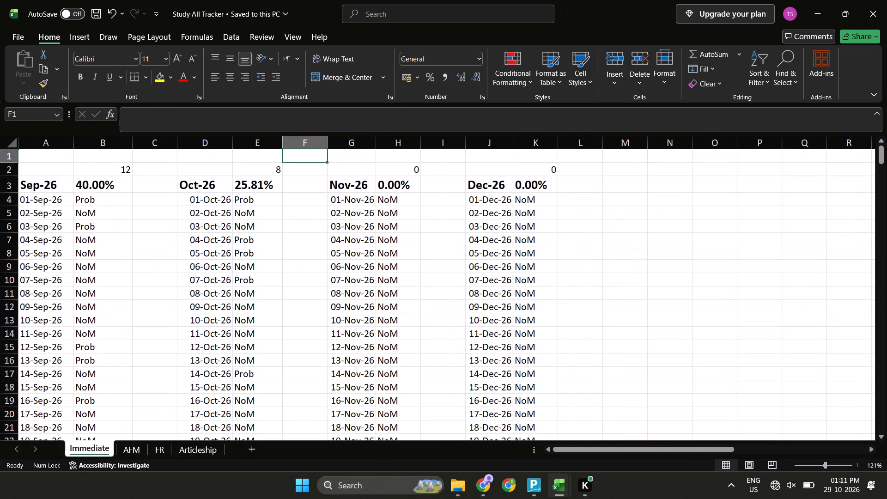
key("ctrl+Page_Down")
key("ctrl+Page_Up")
key("Left")
key("Down")
key("Down")
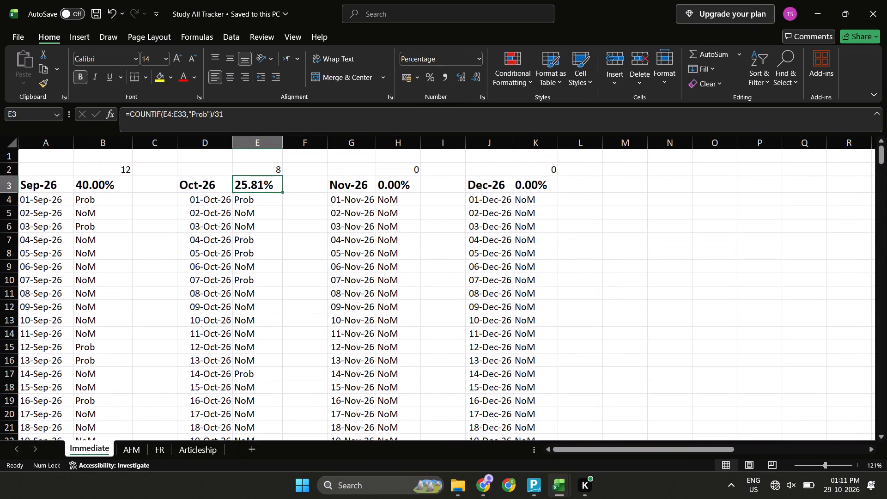
key("ctrl+Down")
key("Up")
key("Up")
key("Up")
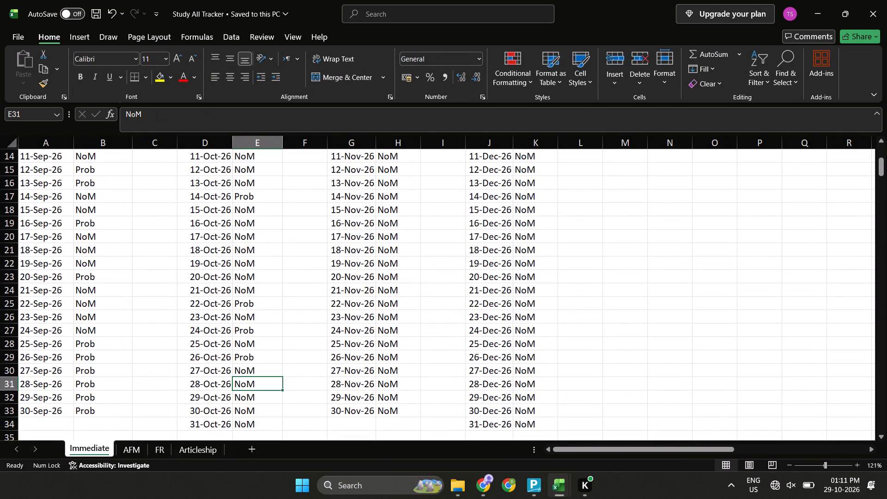
key("Down")
key("Down")
Examine the lecture topics and completion dates on the AFM sheet.
key("ctrl+Page_Down")
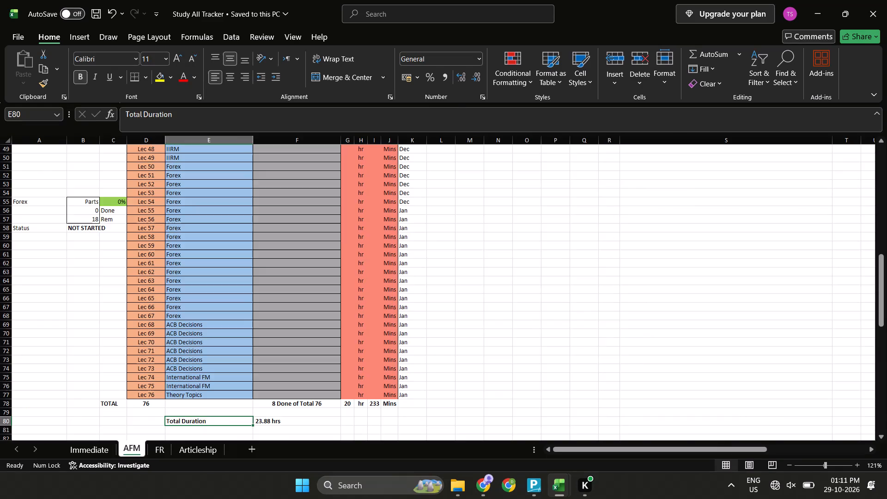
key("Up")
key("Right")
key("Up")
key("Left")
key("Up")
key("ctrl+Up")
key("Down")
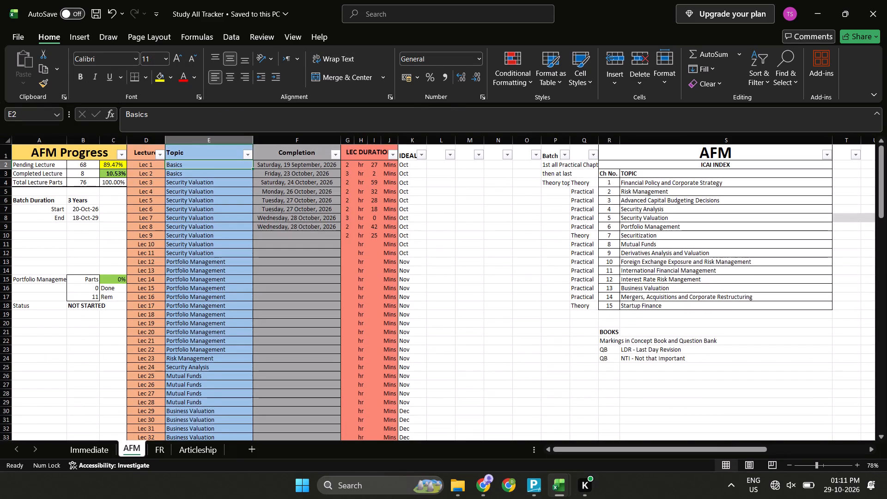
key("ctrl+Down")
key("ctrl+Up")
key("Down")
key("Right")
key("Down")
key("Down")
key("ctrl+Down")
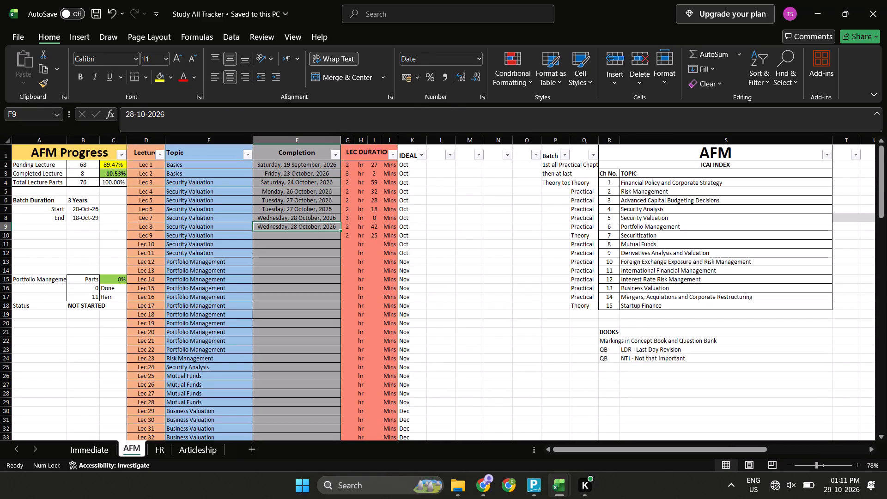
key("Left")
key("Down")
key("ctrl+Down")
key("Right")
key("Up")
key("Left")
key("ctrl+Up")
key("Right")
key("Down")
key("Down")
key("Down")
key("Down")
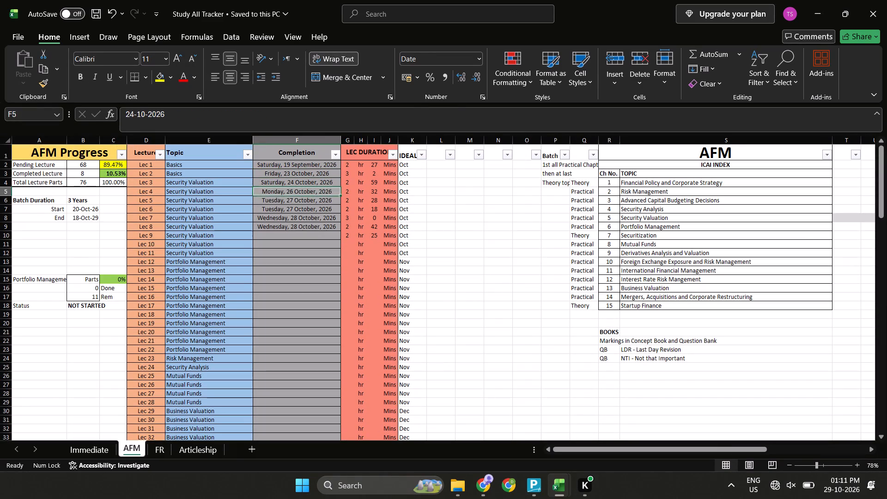
key("Down")
key("Down")
key("Down")
key("Down")
key("Down")
Select the lecture rows ending at Lec 9 on the AFM sheet.
key("shift+space")
key("Down")
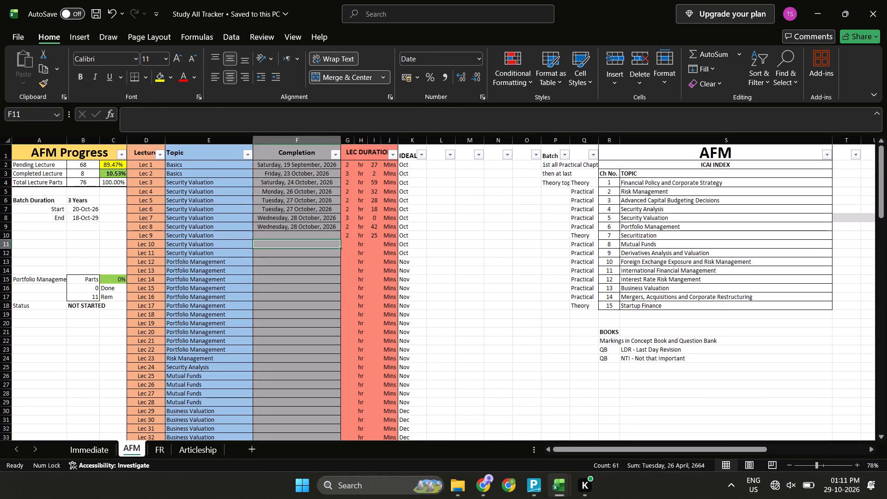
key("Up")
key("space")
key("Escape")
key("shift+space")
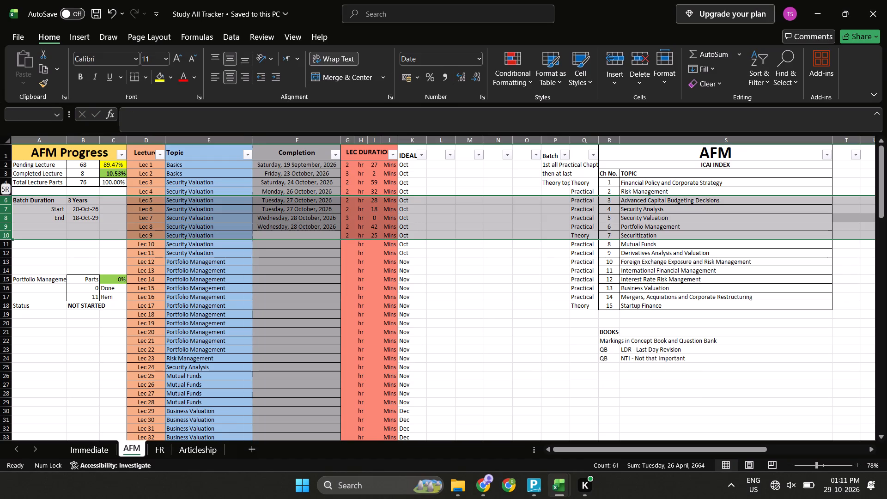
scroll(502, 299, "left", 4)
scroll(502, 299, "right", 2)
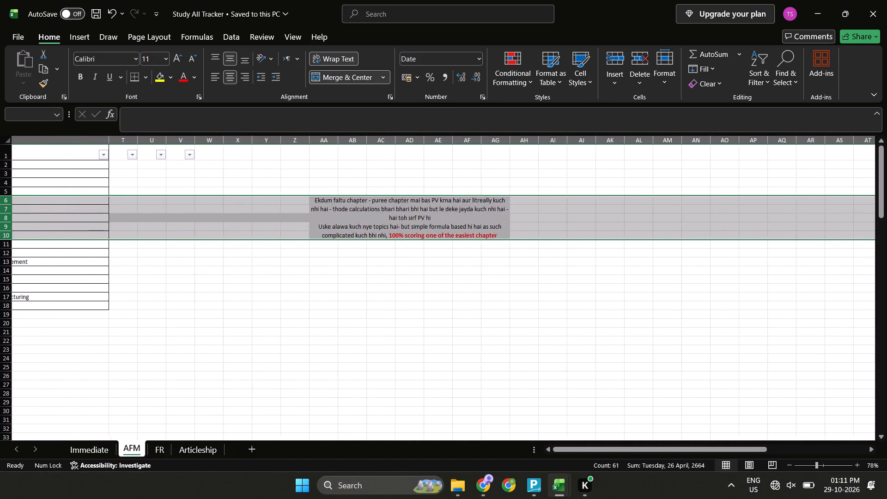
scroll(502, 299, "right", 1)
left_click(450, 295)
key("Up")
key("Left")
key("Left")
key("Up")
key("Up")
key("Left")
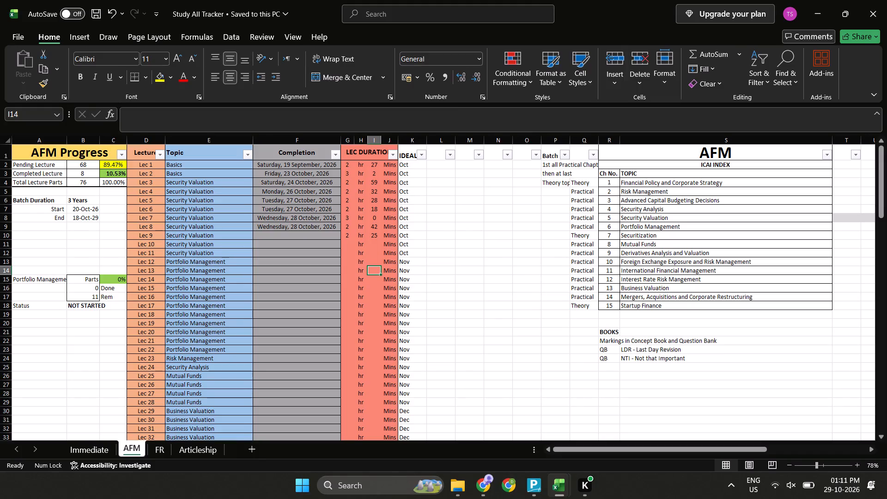
Switch to the KOELLE E-WAY DETAILS folder in File Explorer.
key("alt+Tab")
key("alt+Tab")
key("alt+Left")
key("alt+Right")
key("alt+Left")
key("alt+Down")
key("alt+Left")
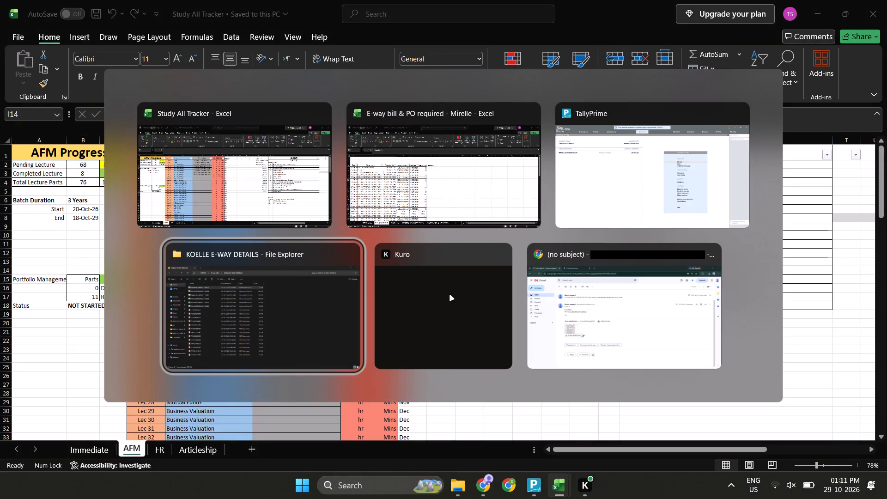
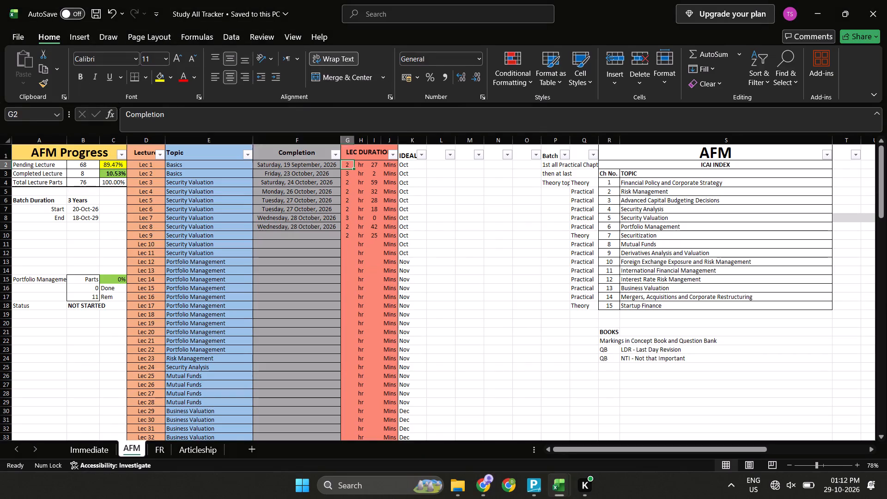
Examine the completion date and lecture duration cells in the Lec 9 row of the AFM sheet.
key("Left")
key("Down")
key("Right")
key("ctrl+Down")
key("Left")
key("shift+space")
key("Right")
key("Right")
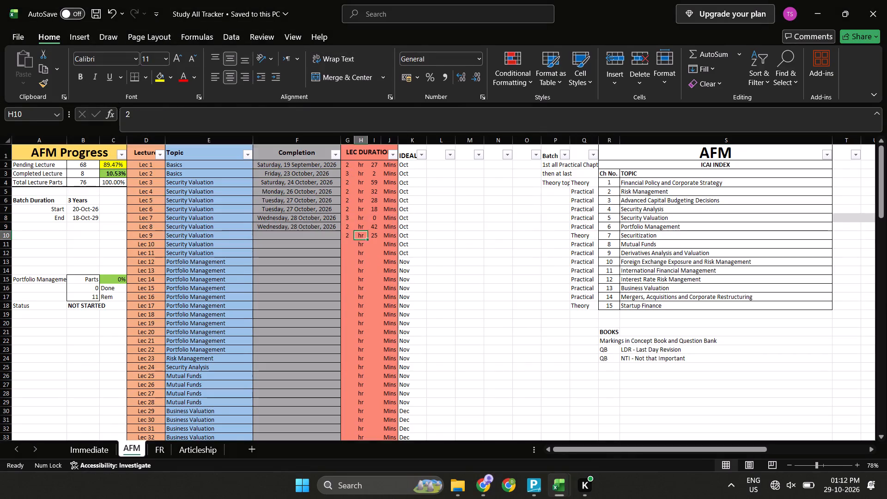
key("Left")
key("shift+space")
key("Left")
key("Right")
key("Left")
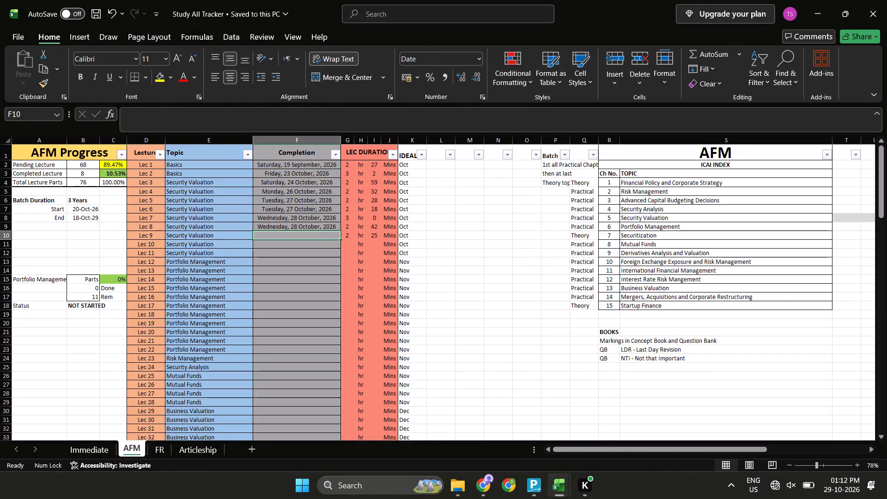
Switch to File Explorer and go up from the KOELLE E-WAY DETAILS folder to the E way bills folder.
key("alt+Tab")
key("alt+Tab")
key("BackSpace")
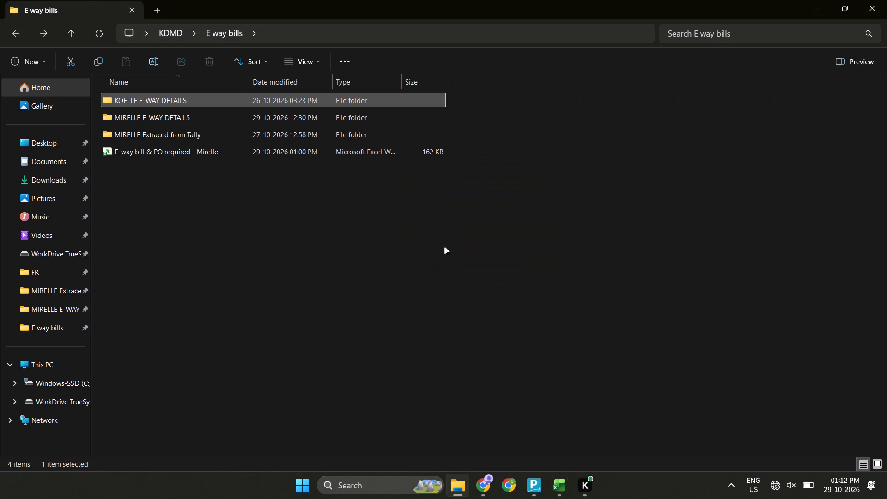
Close the E way bills folder window.
key("ctrl+w")
Open the 5_Security Valuation PDF from the CB folder inside Personal > AFM.
key("Up")
key("Up")
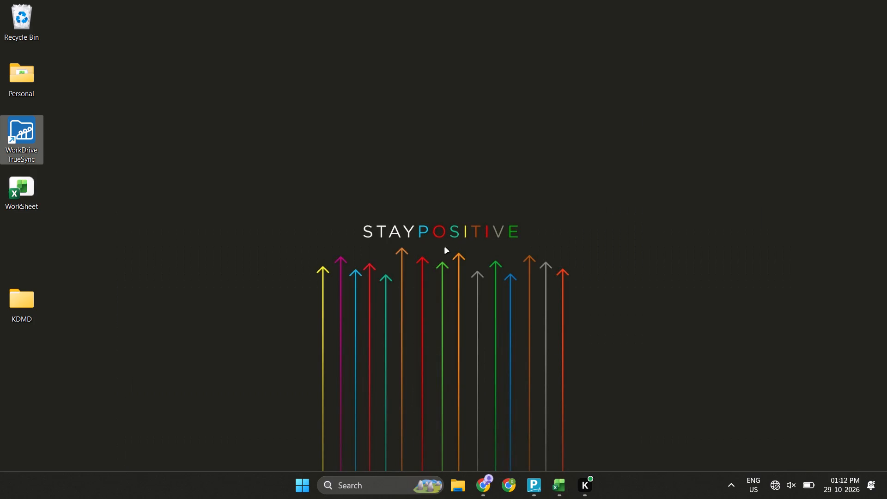
key("Return")
key("Down")
key("Down")
key("Up")
key("Up")
key("Return")
key("Down")
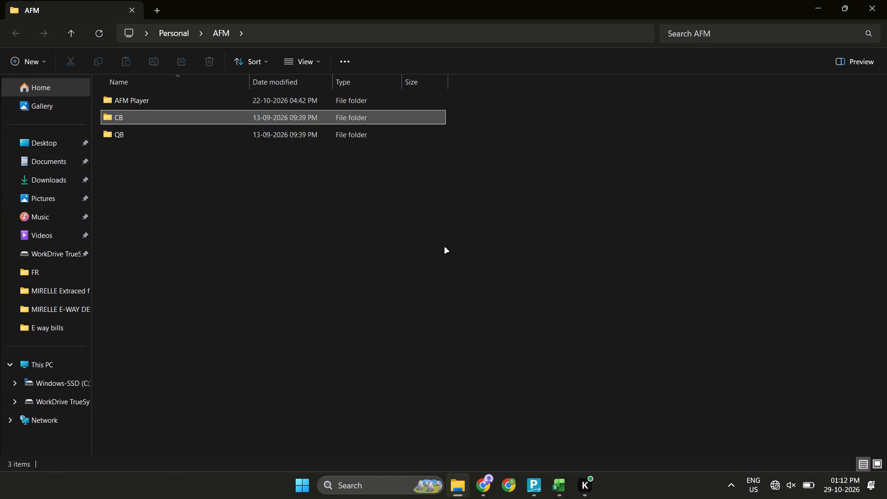
key("Down")
key("Return")
key("BackSpace")
key("Up")
key("Return")
key("Down")
key("Down")
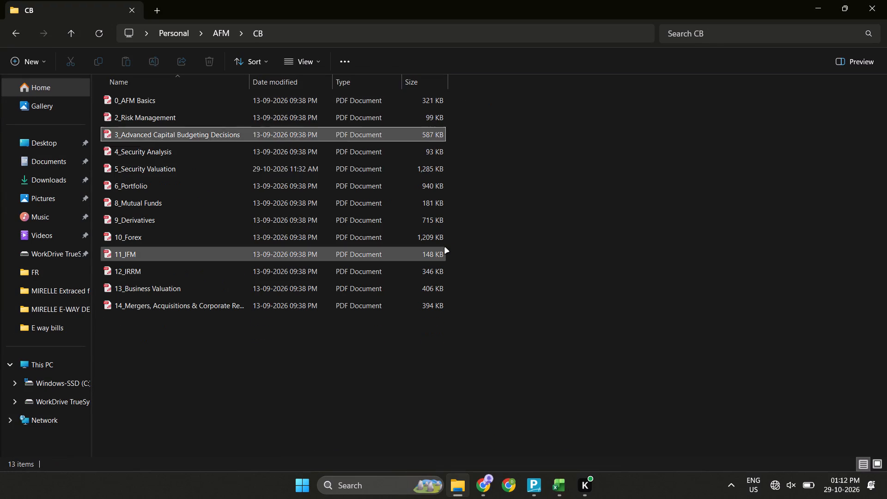
key("Down")
key("Down")
key("Return")
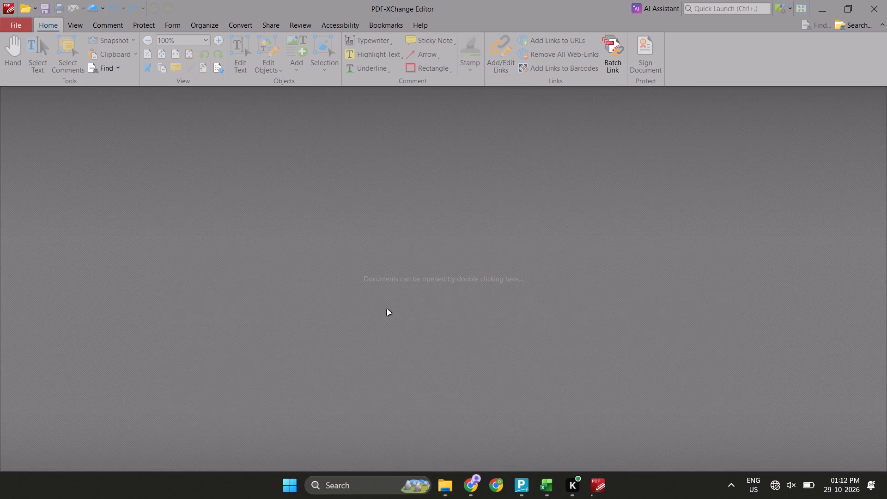
Find the Bond Immunization section on page 14 of the Security Valuation notes and examine its explanations.
scroll(391, 281, "up", 2)
scroll(391, 281, "down", 3, "ctrl")
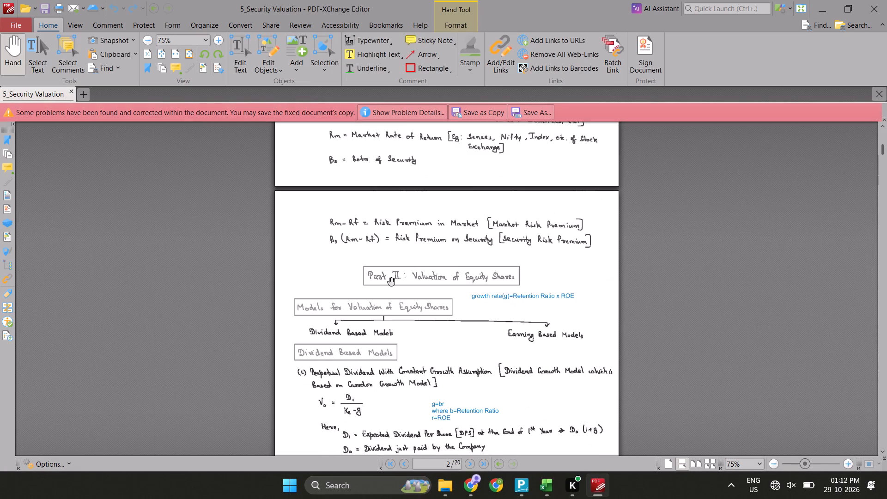
scroll(391, 281, "down", 9)
scroll(391, 281, "up", 11)
key("Left")
key("Left")
key("Left")
key("Right")
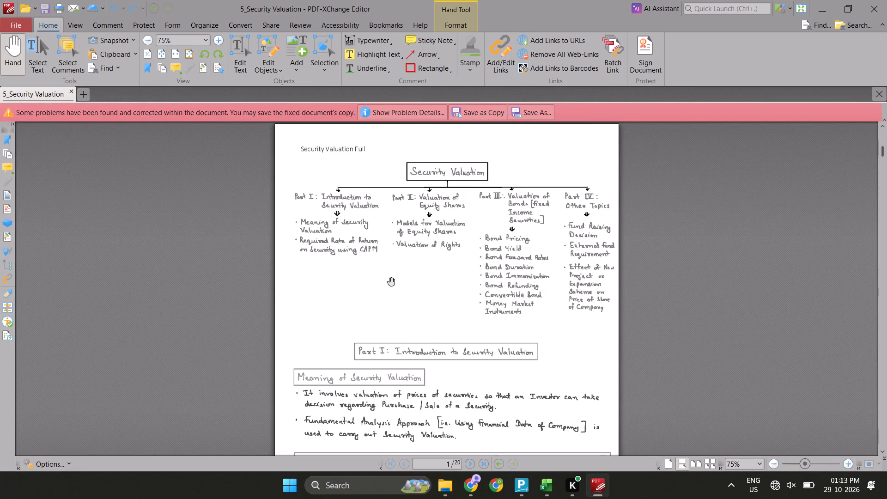
key("Right")
key("Right")
key("Right")
key("Right")
key("Right")
key("Right")
key("Right")
key("Right")
key("Right")
key("Right")
key("Right")
key("Right")
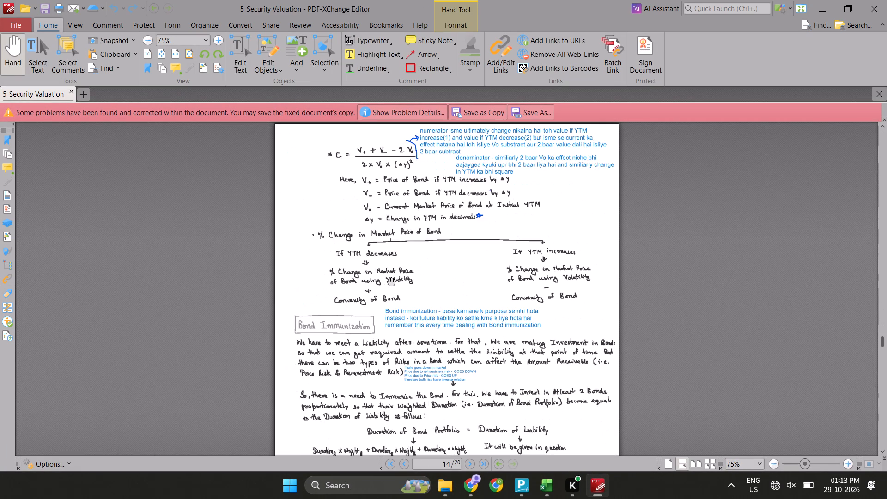
key("Right")
key("Left")
scroll(391, 281, "down", 2)
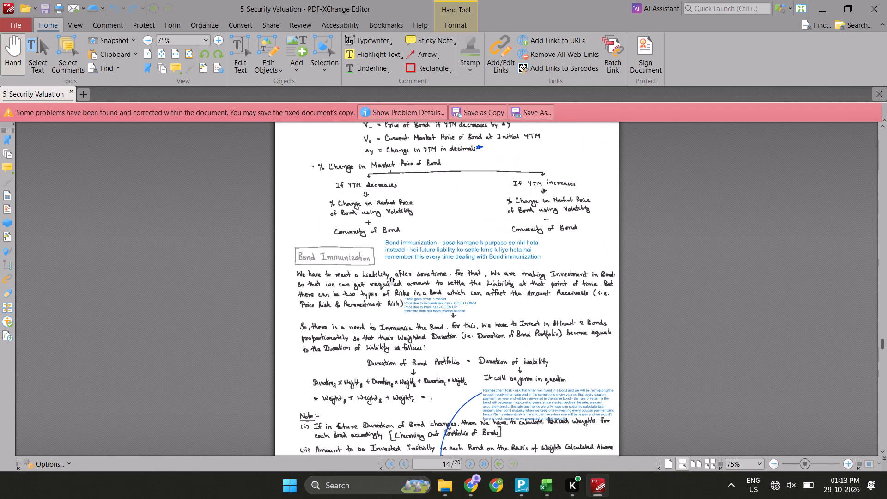
scroll(391, 281, "down", 1)
scroll(391, 281, "up", 1)
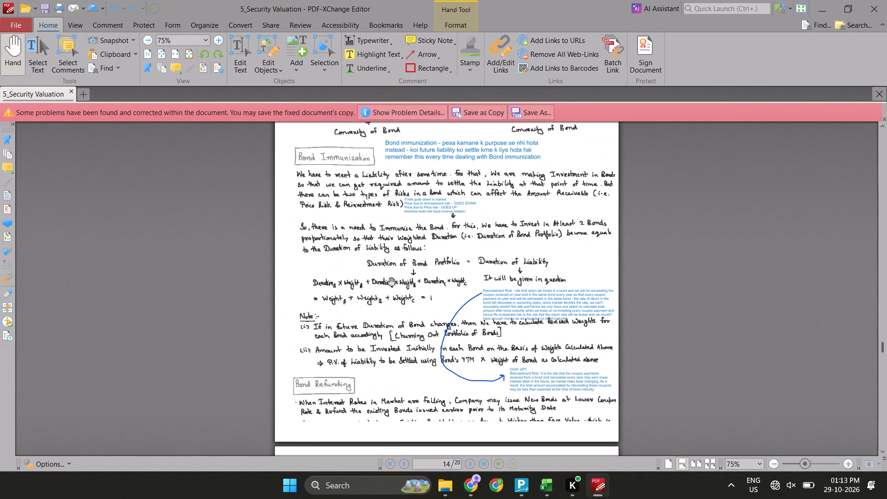
scroll(391, 281, "up", 2, "ctrl")
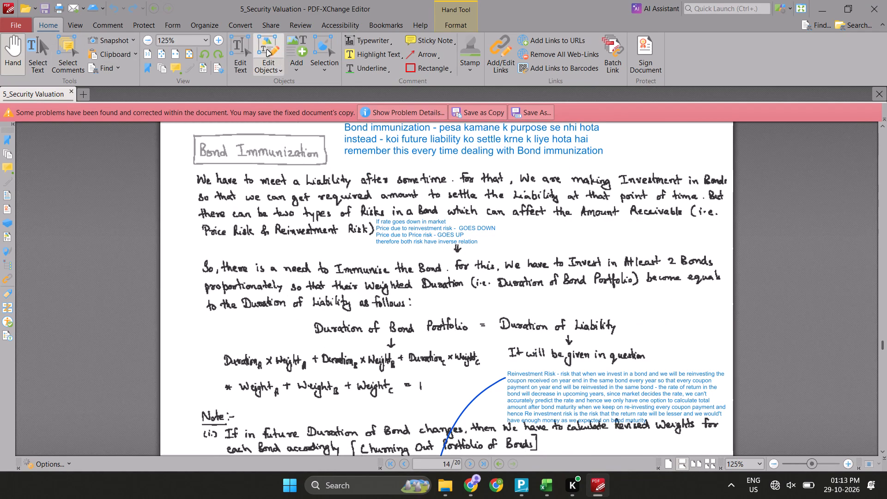
Start a Typewriter note beside the Price Risk & Reinvestment Risk line, reading "price risk is the risk that".
left_click(240, 49)
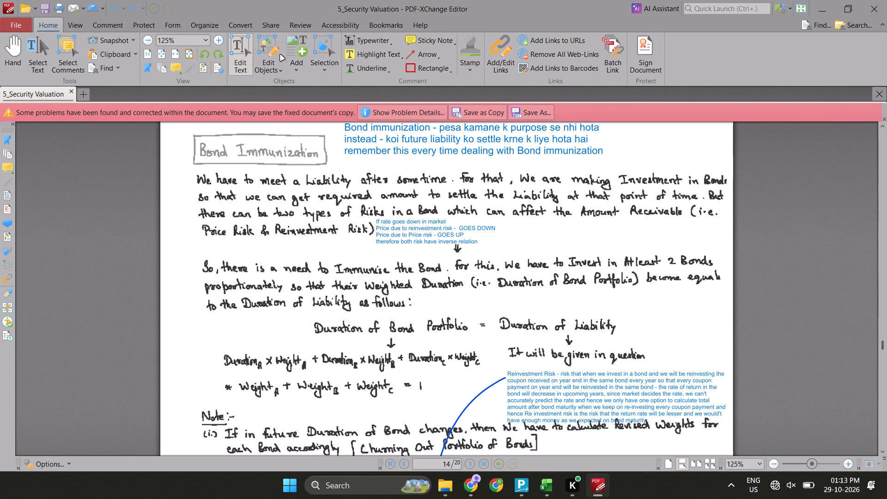
left_click(379, 34)
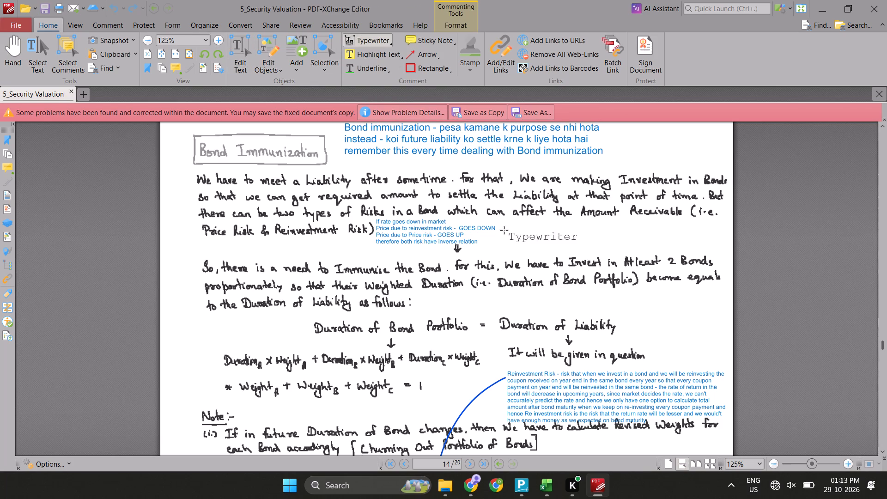
left_click(530, 228)
type("price s")
key("BackSpace")
type("risk is the rish")
key("space")
key("BackSpace")
key("BackSpace")
key("BackSpace")
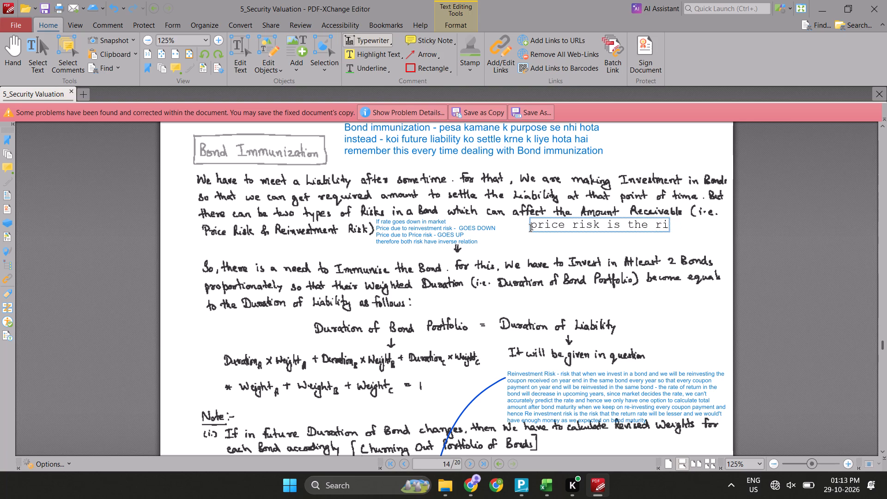
type("k that")
key("space")
key("BackSpace")
key("BackSpace")
key("BackSpace")
key("BackSpace")
key("BackSpace")
key("BackSpace")
key("BackSpace")
type("sk that")
key("space")
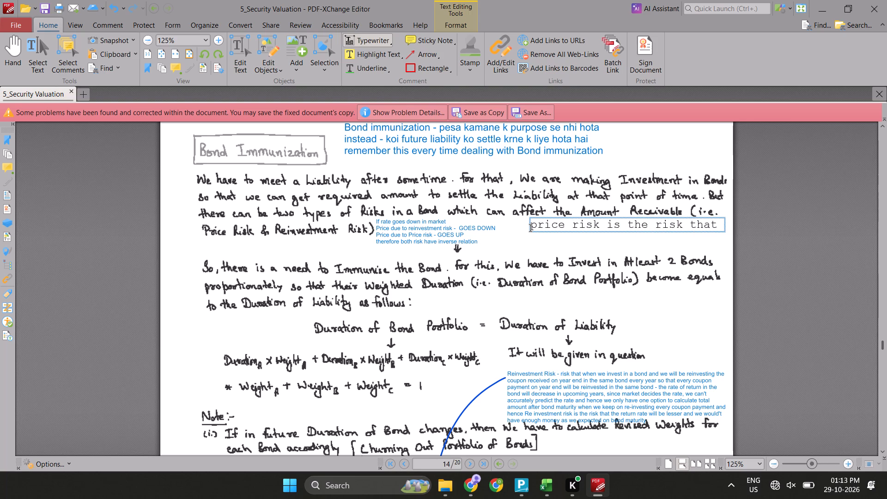
Continue the price risk note with "similar to reinvestment risk,".
type("similiary")
key("space")
key("BackSpace")
key("BackSpace")
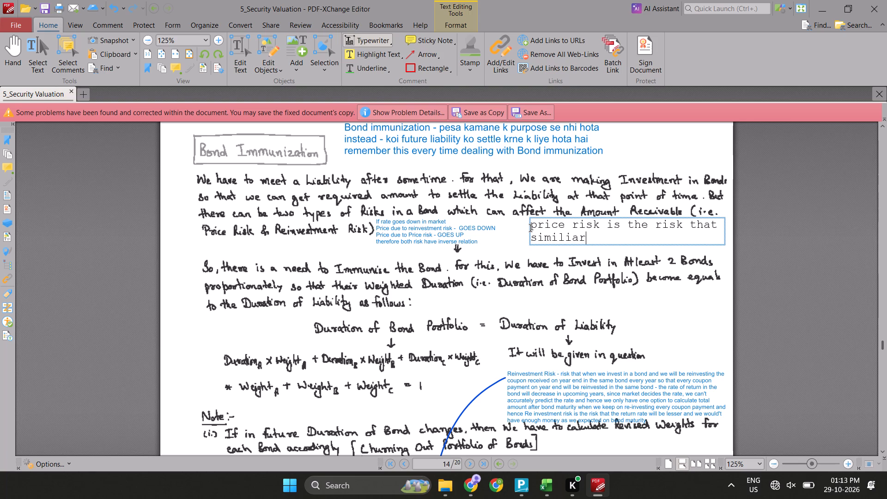
key("BackSpace")
key("BackSpace")
key("BackSpace")
type("ar to")
key("space")
type("reinvestment e")
key("BackSpace")
type("risk")
key("space")
key("BackSpace")
type(",")
key("space")
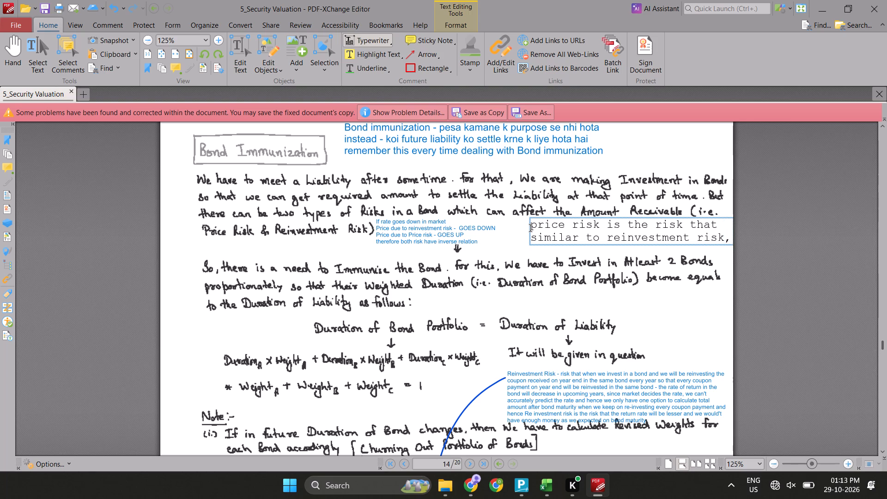
Continue the note with "the price of bond will go down owing to increase in rate of return".
type("the price f")
key("space")
key("BackSpace")
key("BackSpace")
key("o")
key("BackSpace")
type("of")
key("space")
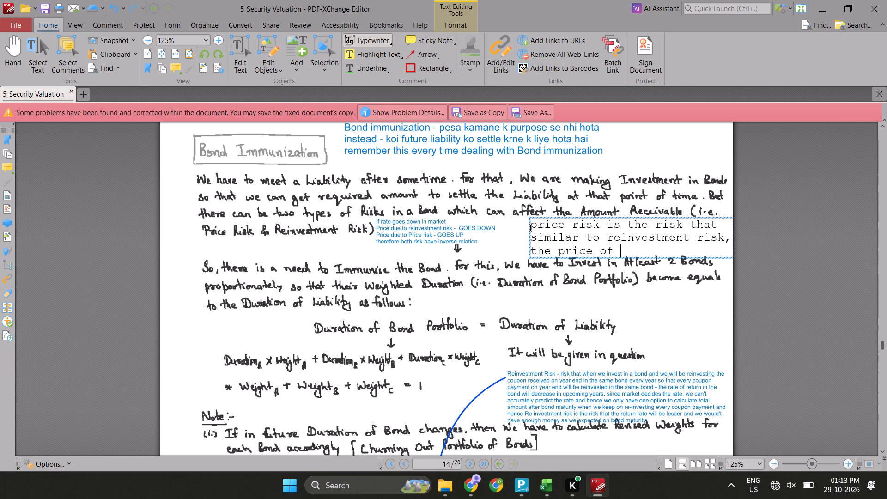
type("bond will go down")
key("space")
type("owing to increase n")
key("BackSpace")
type("in rate o")
key("BackSpace")
type("of return")
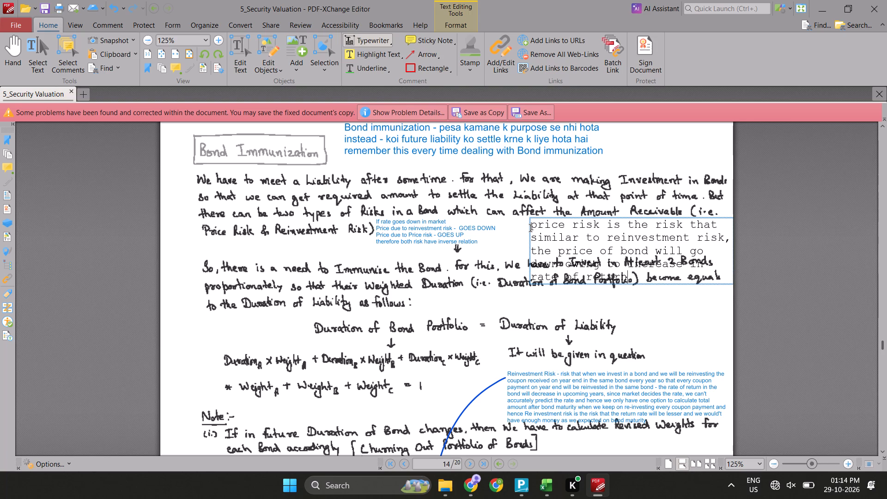
Make the whole price risk note bold and set its font size to 8 pt.
key("ctrl+a")
key("ctrl+b")
right_click(608, 240)
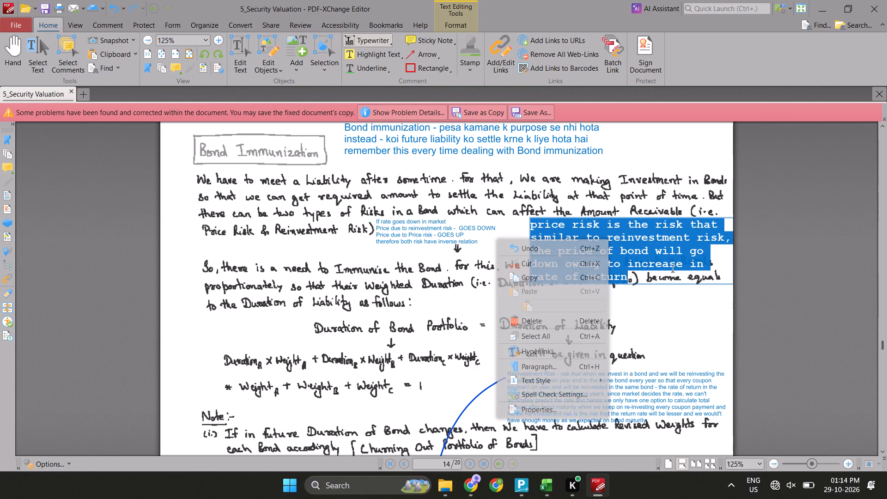
left_click(572, 409)
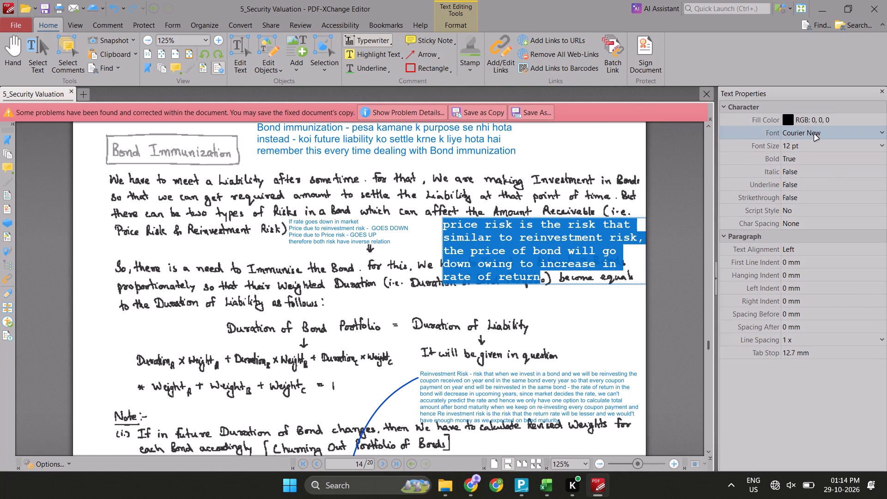
left_click(814, 149)
key("Up")
key("Up")
key("Up")
key("Up")
key("Up")
key("Up")
key("Up")
key("Up")
key("Up")
key("Up")
key("Up")
key("Up")
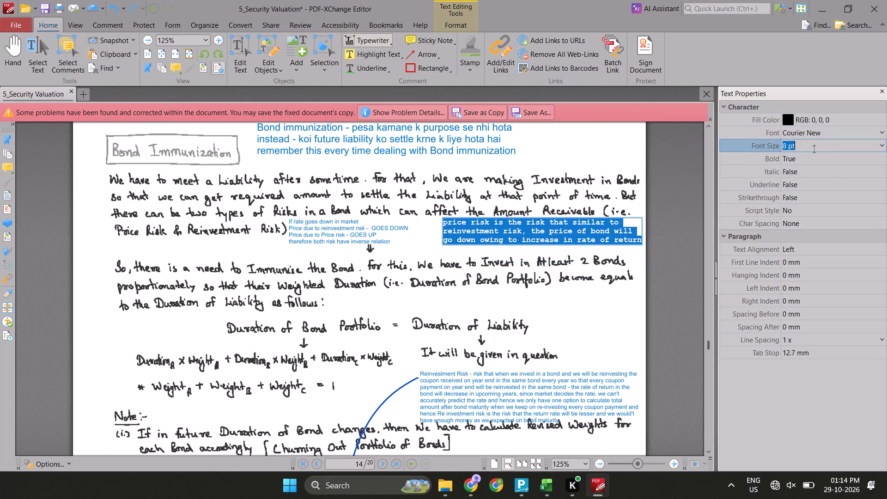
Append "in market in upcoming years" to the end of the price risk note.
left_click(593, 243)
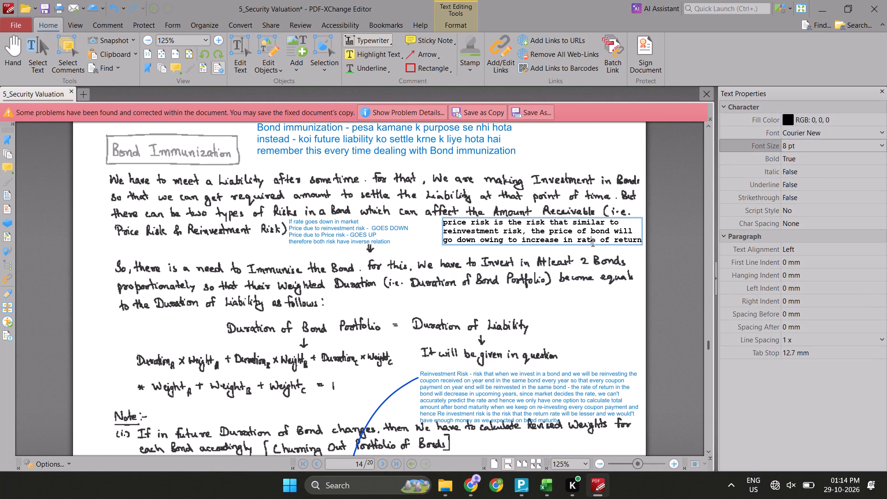
key("ctrl+Right")
key("ctrl+Right")
key("ctrl+Right")
key("space")
type("in market in upcm")
key("BackSpace")
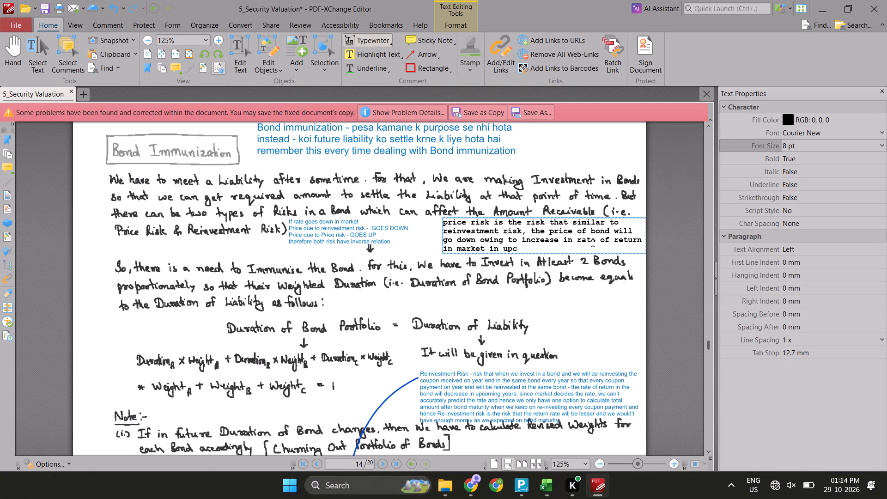
type("oming years")
key("Escape")
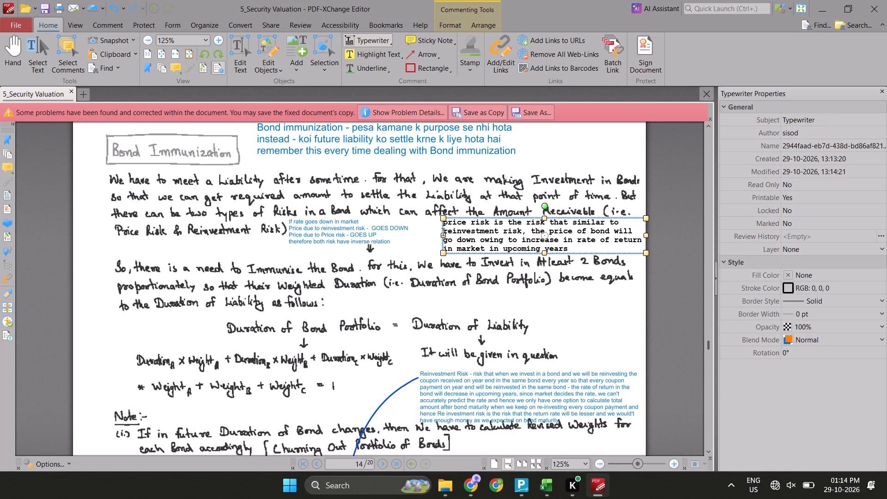
Move the price risk note inward from the page edge, closer to the existing "If rate goes down in market" note.
left_click_drag(443, 232, 419, 233)
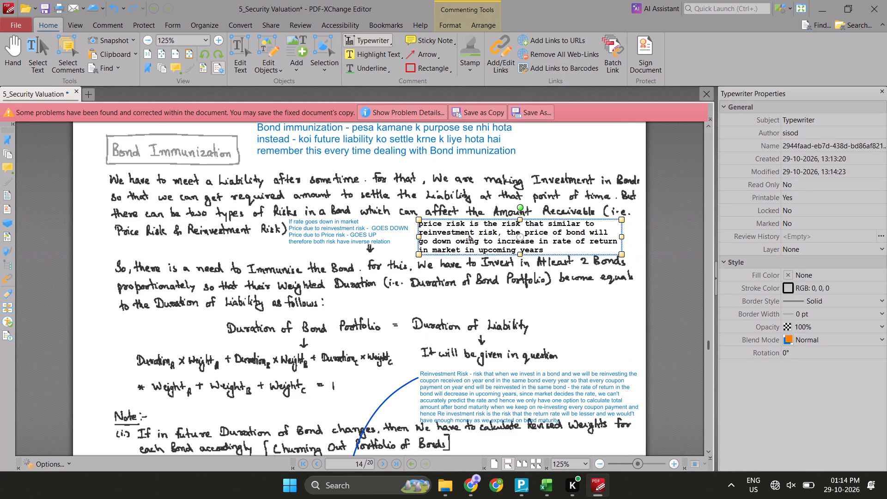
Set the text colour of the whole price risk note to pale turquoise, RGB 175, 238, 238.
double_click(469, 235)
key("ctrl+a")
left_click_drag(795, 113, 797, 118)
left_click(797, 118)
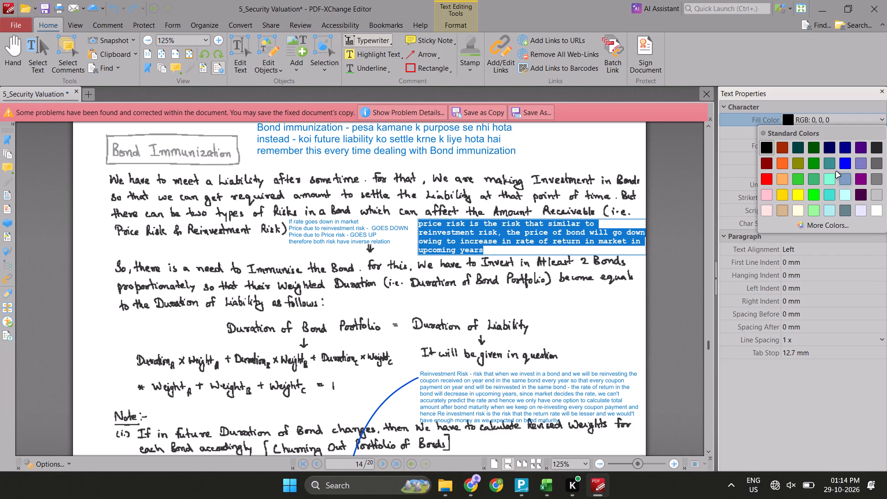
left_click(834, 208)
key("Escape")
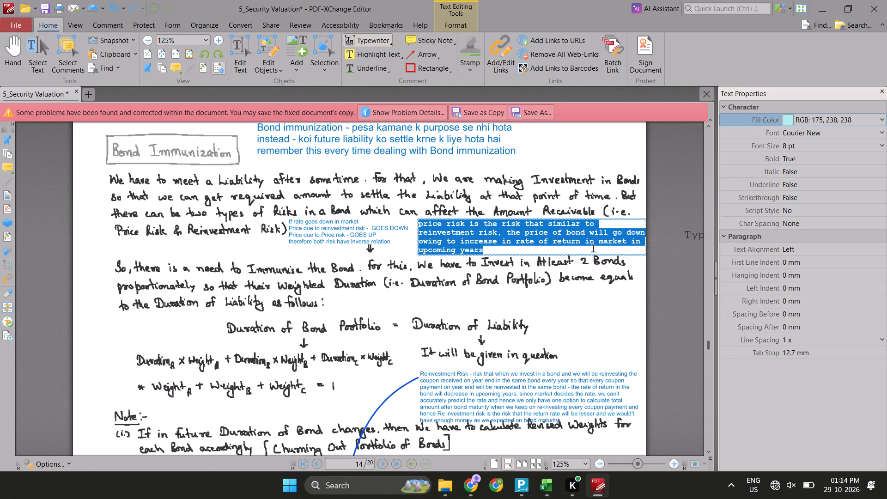
Change the whole price risk note's text to another blue shade from the standard colours.
left_click(591, 249)
left_click(523, 233)
key("ctrl+a")
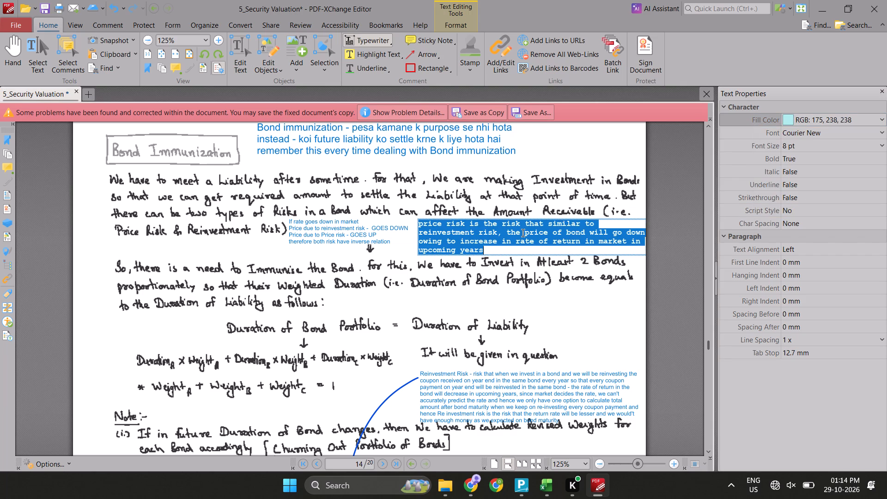
left_click(787, 119)
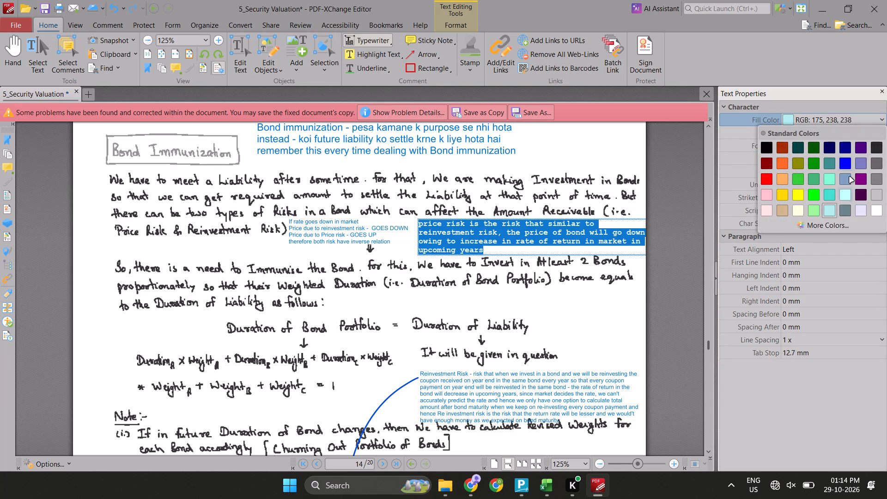
left_click(844, 194)
key("Escape")
left_click(655, 298)
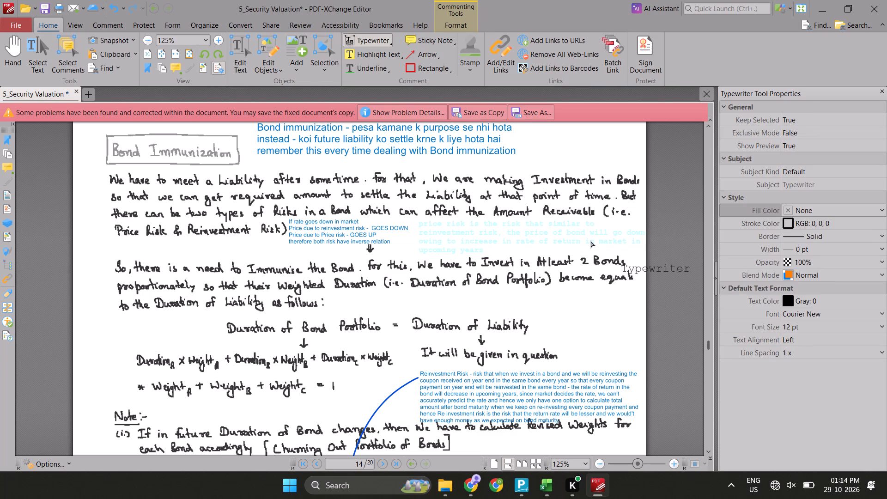
Set the text colour of the whole price risk note to blue, RGB 0, 0, 255.
left_click(591, 242)
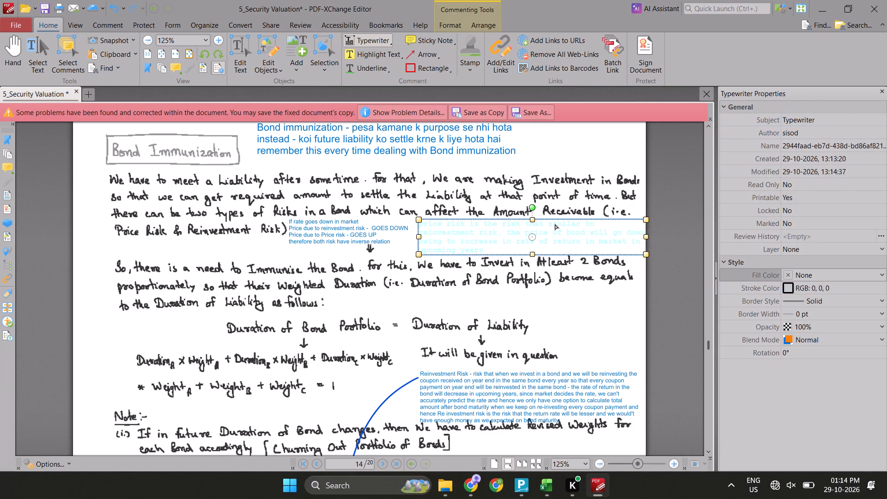
double_click(555, 224)
key("ctrl+a")
left_click(792, 122)
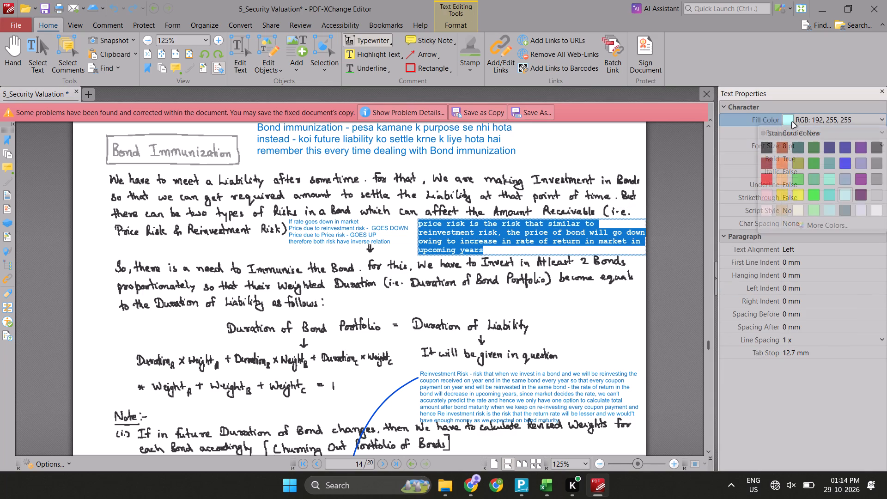
left_click(844, 166)
key("Escape")
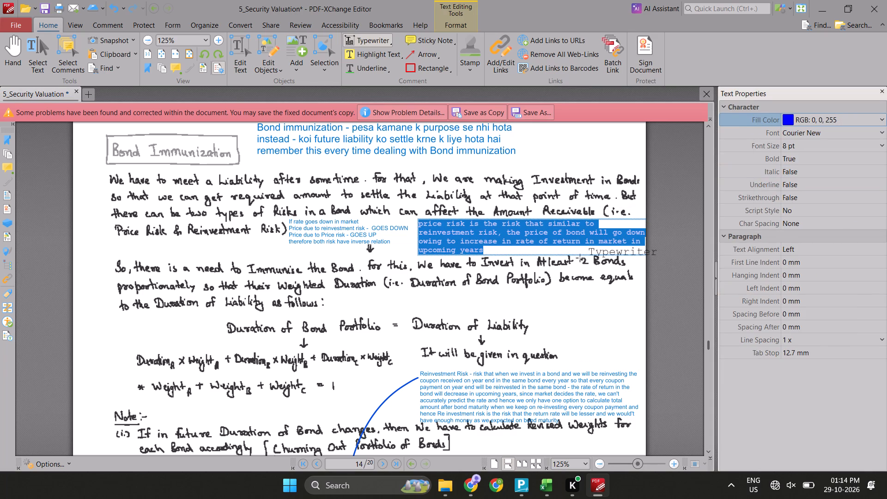
key("Escape")
key("Escape")
left_click(595, 298)
key("Escape")
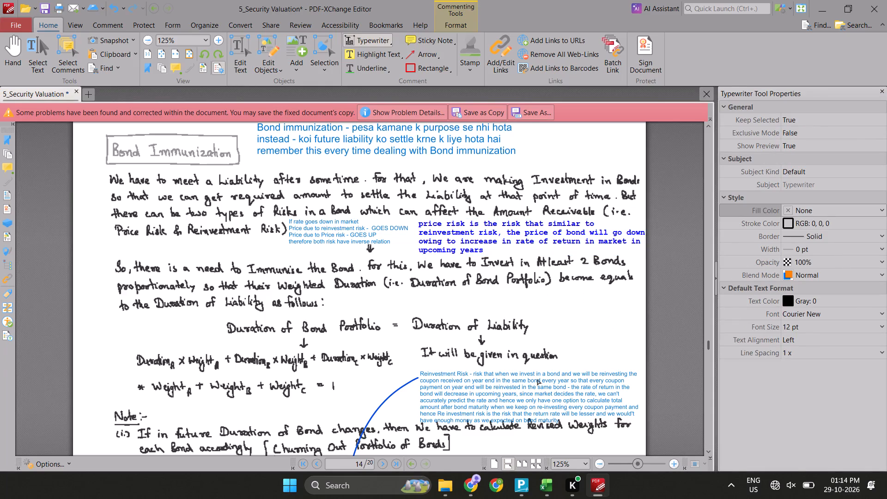
Save the annotated 5_Security Valuation PDF and close its window.
key("ctrl+s")
key("alt+Tab")
key("alt+Tab")
key("alt+Left")
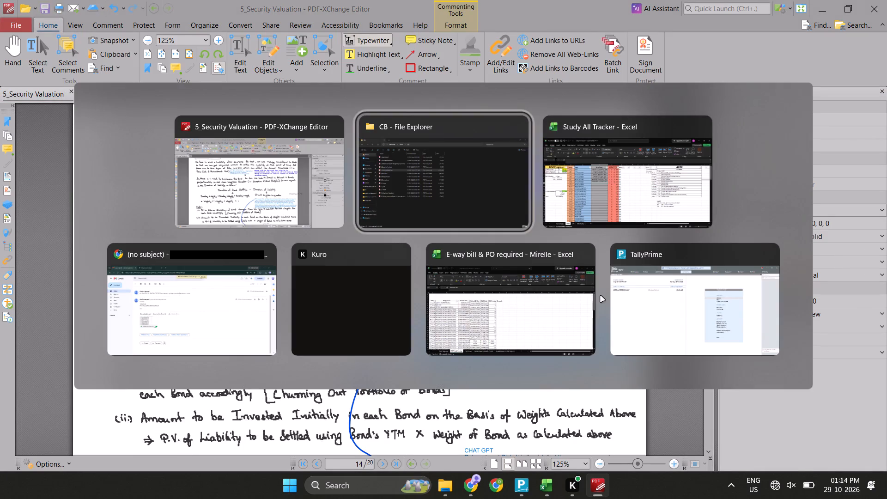
key("alt+Right")
key("alt+Left")
key("alt+Left")
left_click(886, 0)
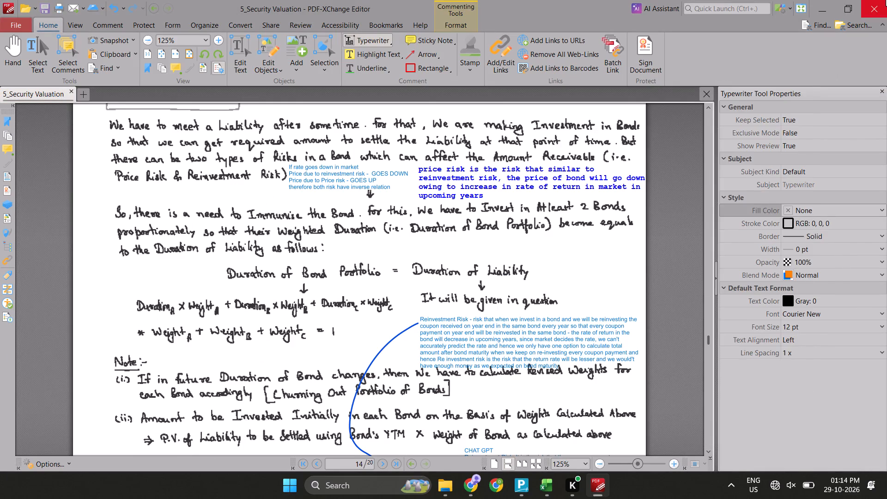
Reopen the 5_Security Valuation PDF from the CB folder in File Explorer.
key("alt+Tab")
key("alt+Left")
key("alt+Tab")
key("alt+Right")
key("alt+Left")
key("alt+Left")
key("alt+Left")
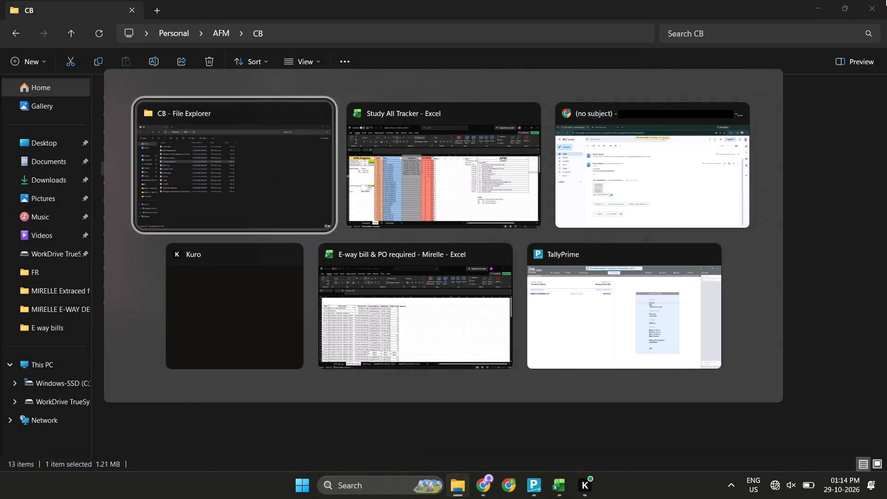
left_click(742, 256)
key("Up")
key("Down")
key("Return")
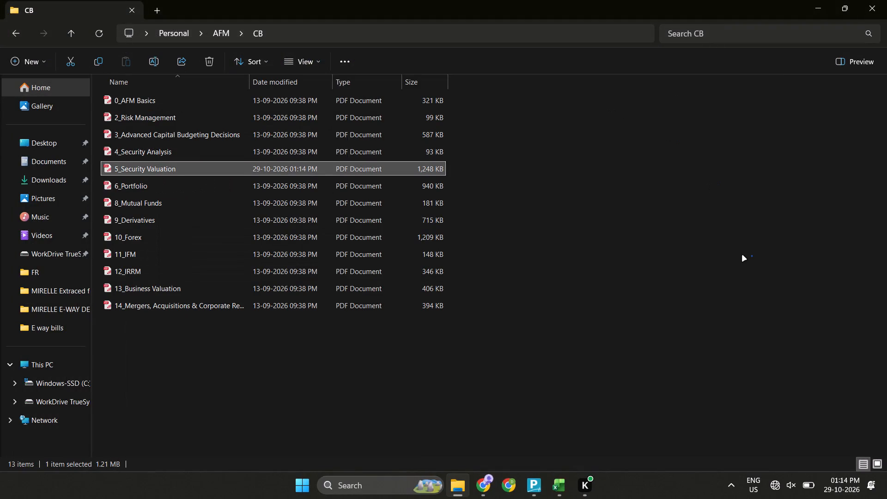
Close the Properties pane so the PDF page area uses the full window width.
key("Right")
key("grave")
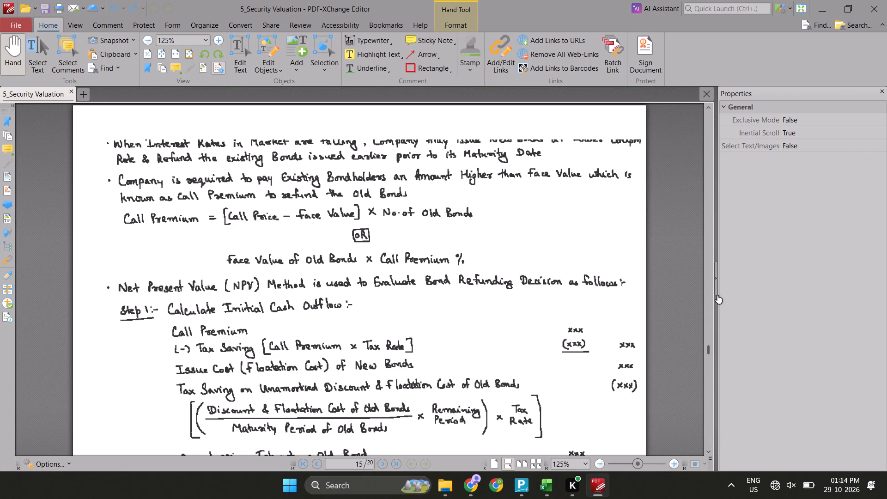
left_click_drag(880, 97, 884, 92)
left_click(884, 92)
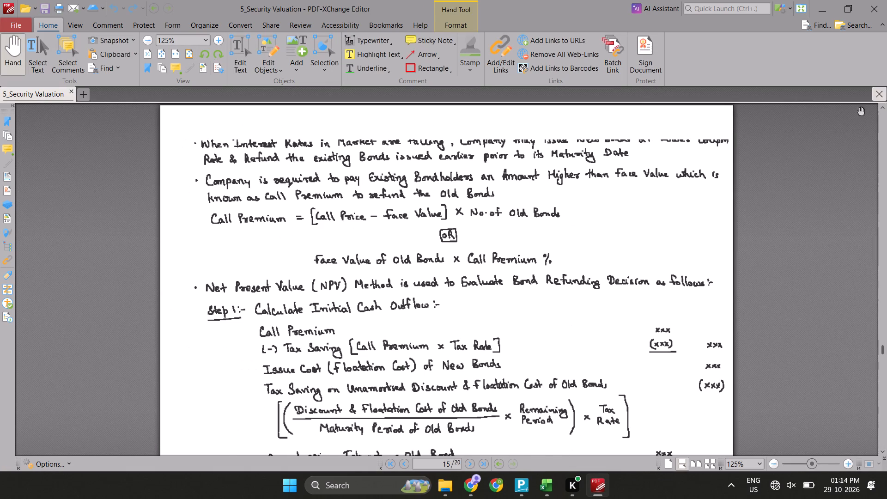
Zoom the PDF to 100% and examine the Bond Immunization notes and annotations on page 14.
scroll(713, 213, "down", 1, "ctrl")
key("Left")
key("Left")
key("Left")
key("Right")
key("Right")
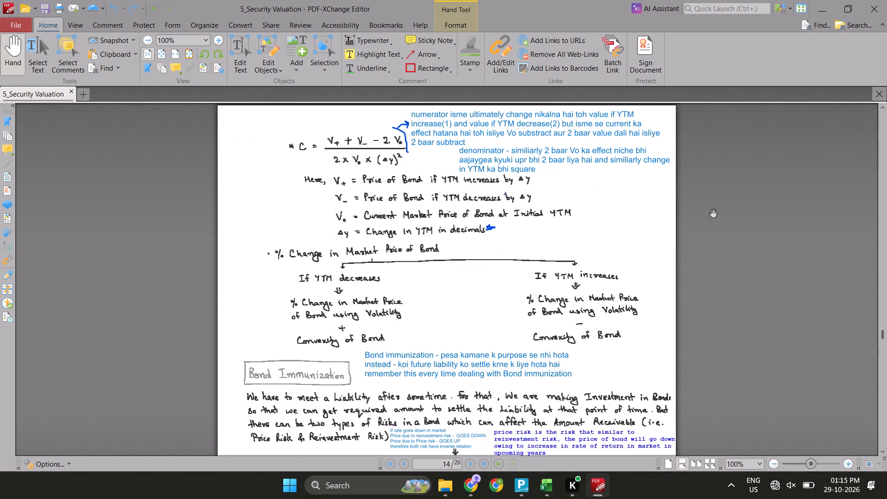
key("Right")
scroll(713, 213, "up", 4)
scroll(713, 213, "down", 2)
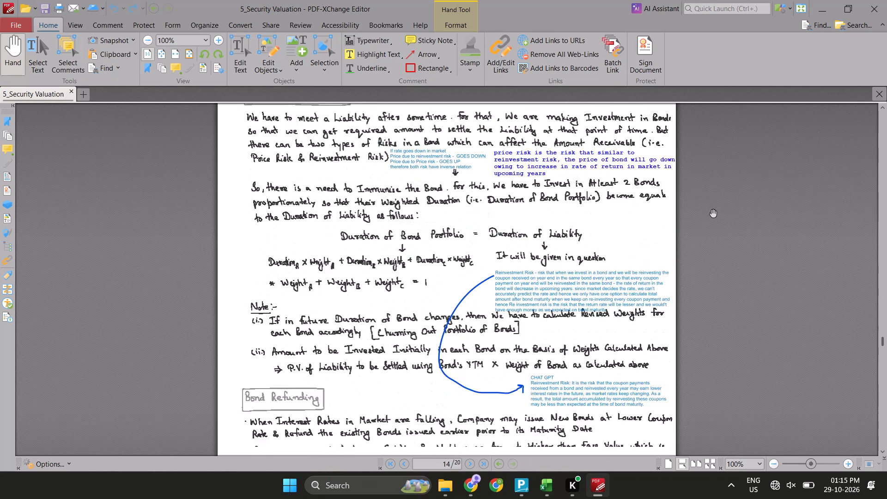
Review the Bond Immunization section on page 14 at a larger zoom, including the price risk and reinvestment risk notes.
scroll(713, 213, "down", 2)
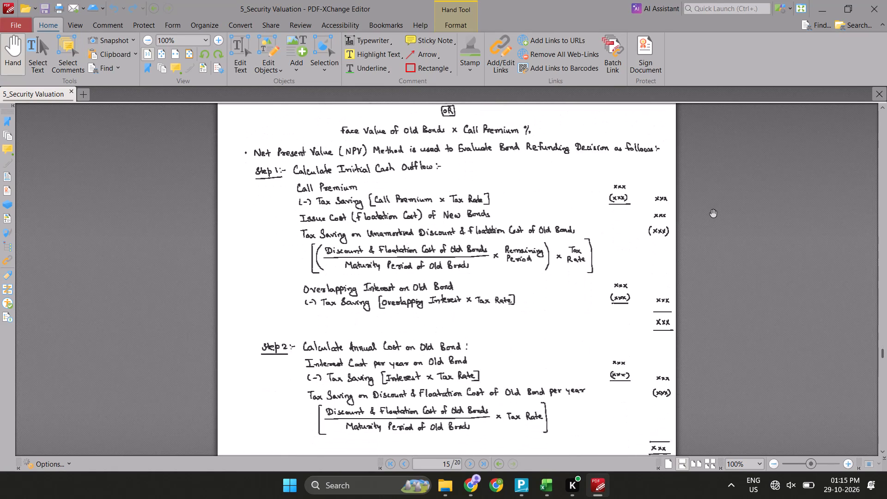
scroll(713, 213, "down", 2)
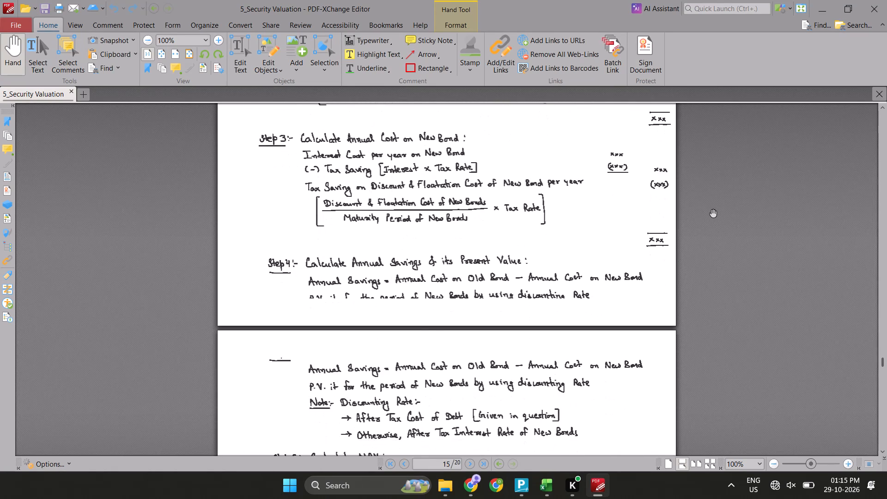
scroll(713, 213, "up", 7)
scroll(713, 213, "down", 1)
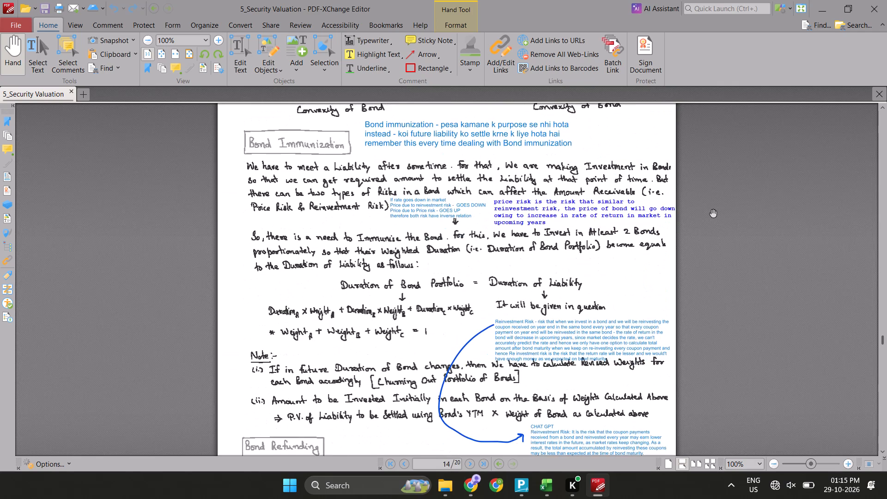
scroll(713, 213, "up", 1, "ctrl")
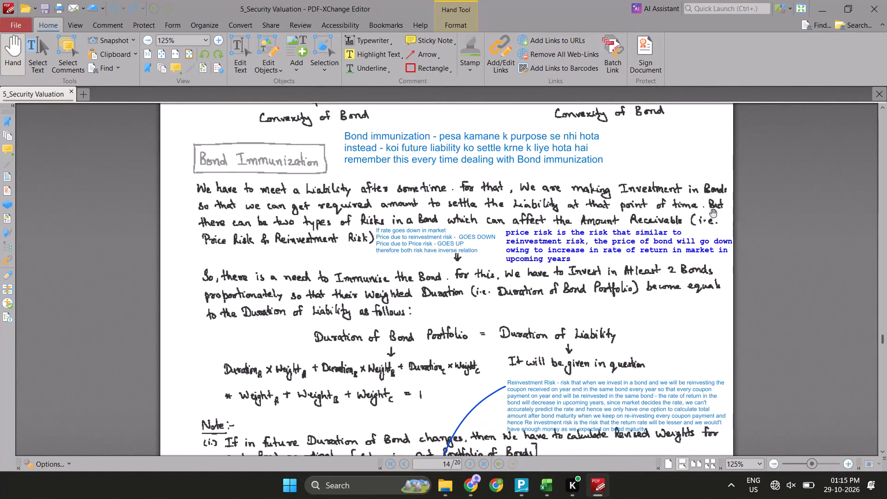
scroll(713, 213, "down", 1)
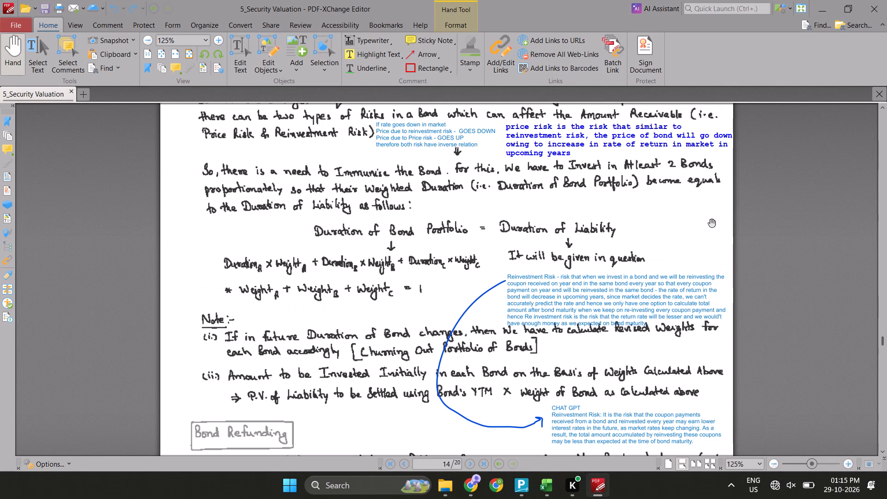
scroll(679, 295, "down", 1)
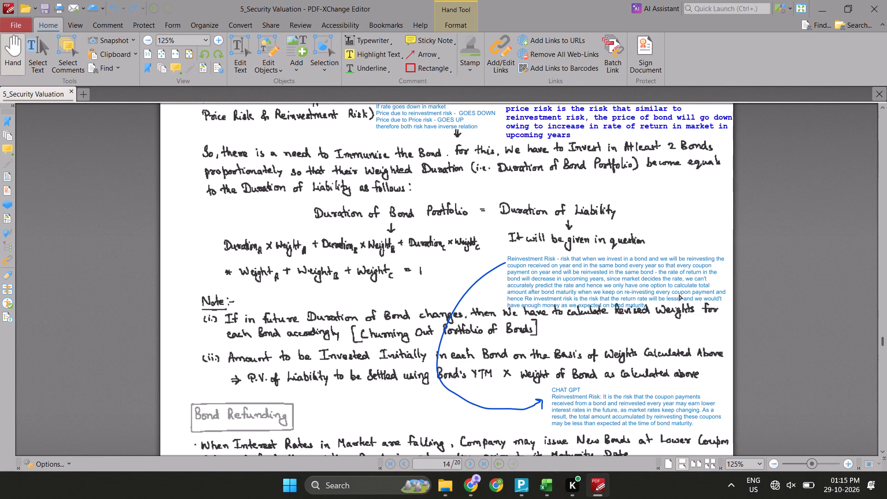
scroll(679, 295, "down", 2)
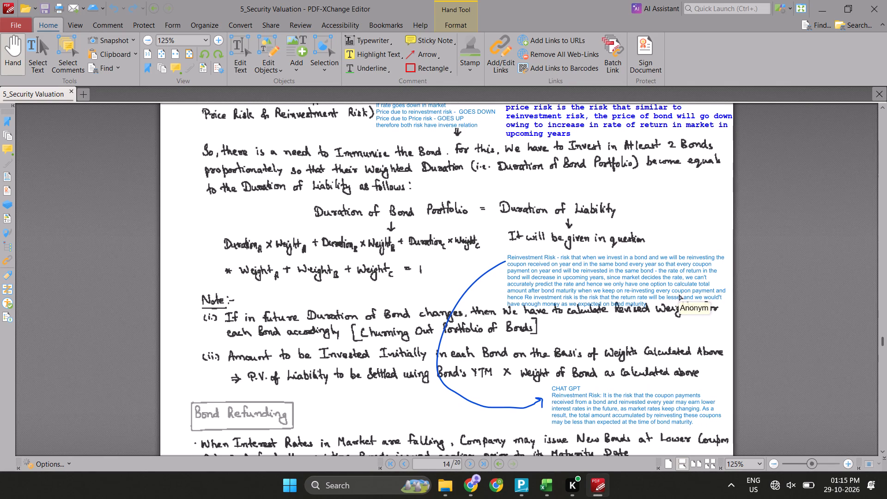
scroll(679, 295, "down", 2)
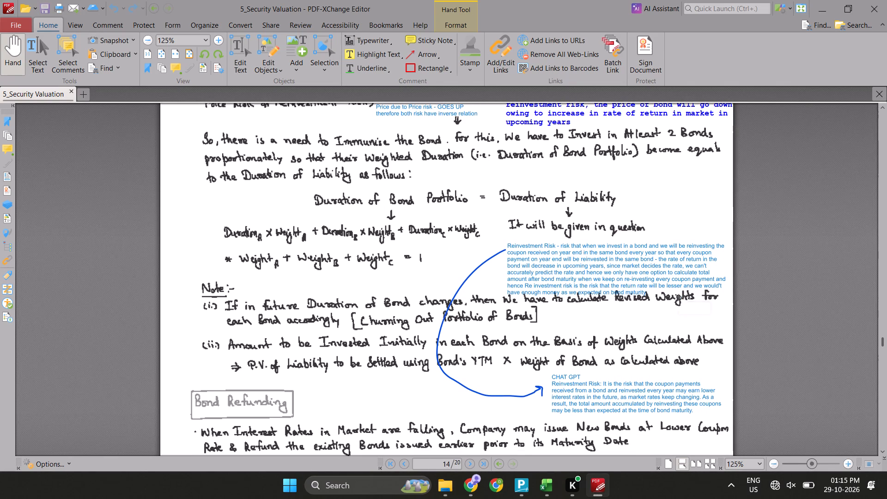
scroll(679, 295, "down", 1)
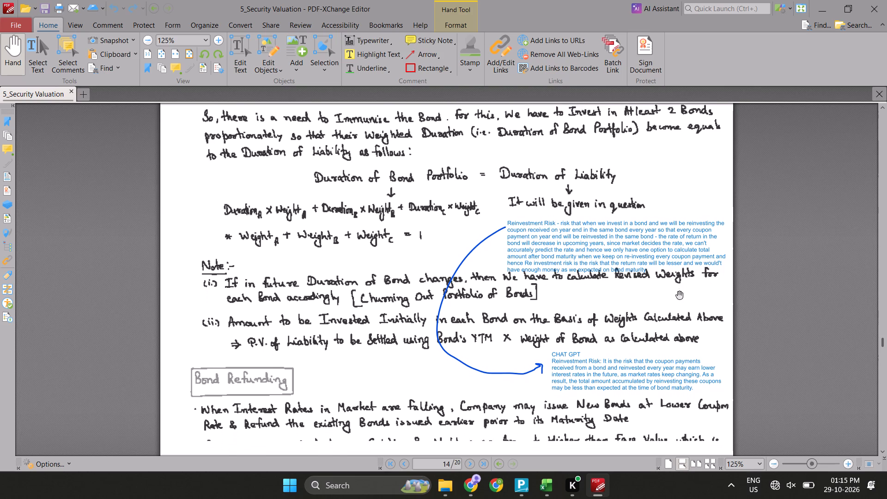
Read through the Bond Refunding section, from the call premium formula to the Step 5 NPV decision.
scroll(679, 295, "down", 1)
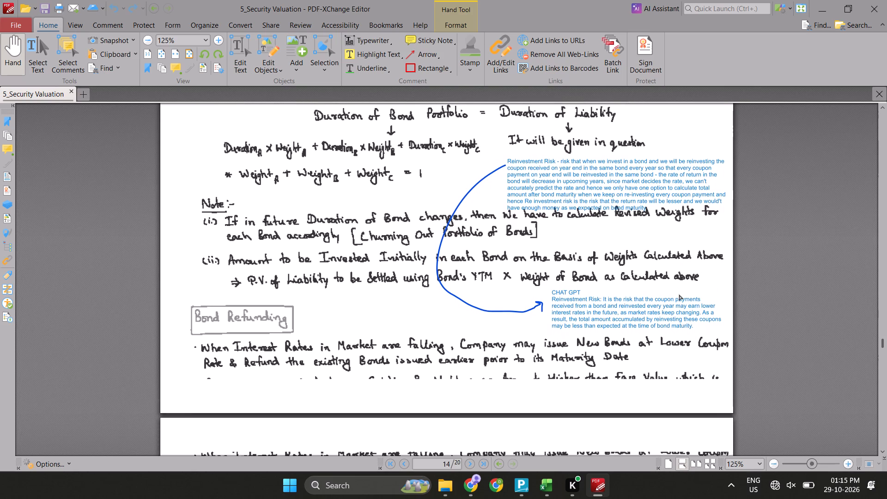
scroll(679, 295, "down", 2)
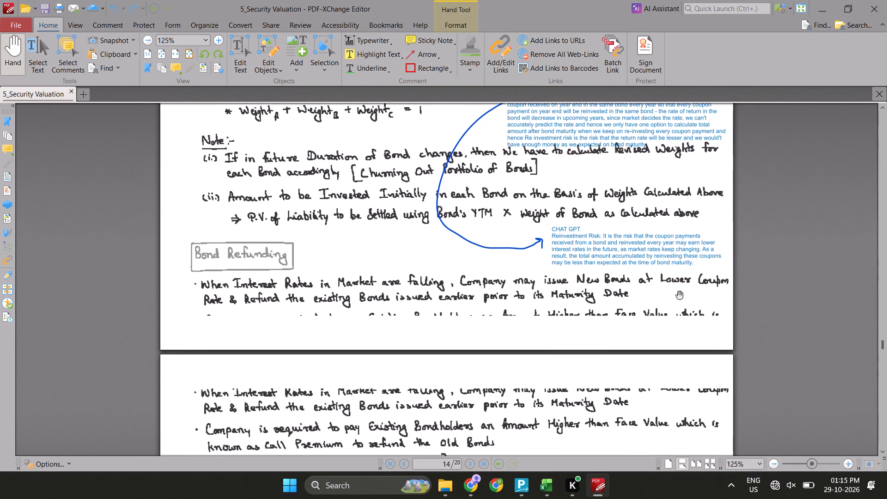
scroll(679, 295, "down", 3)
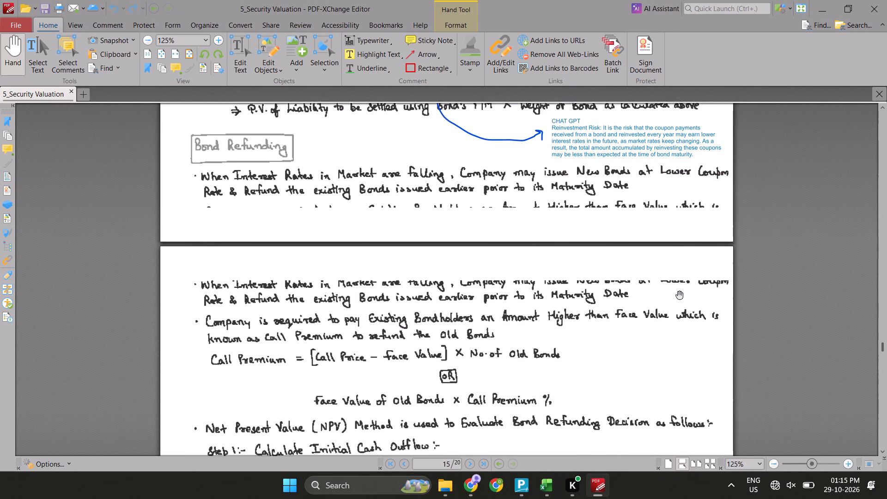
scroll(679, 295, "down", 2)
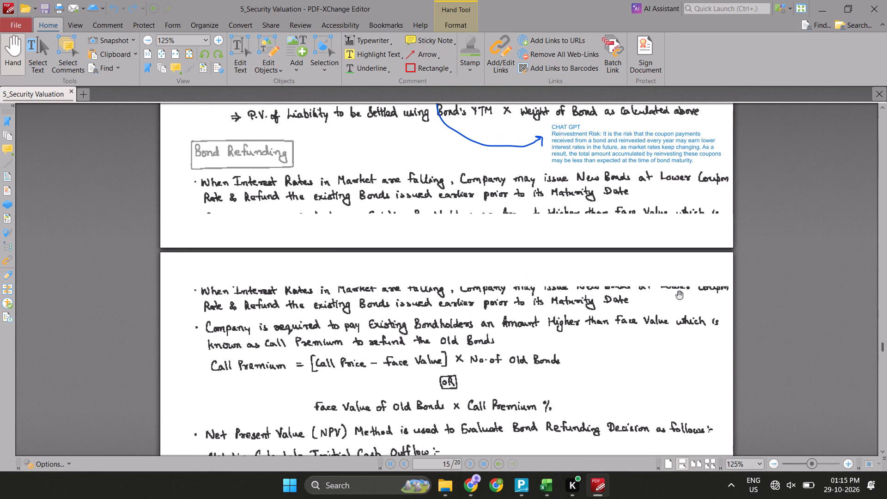
scroll(679, 295, "down", 3)
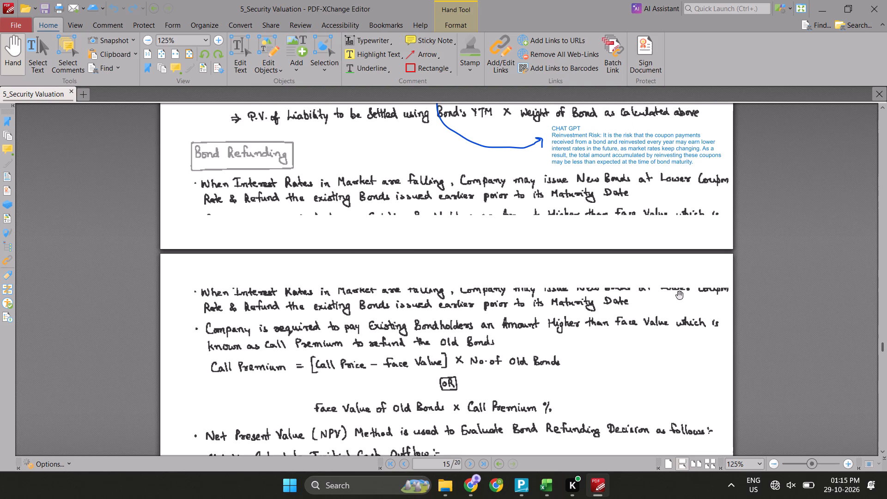
scroll(679, 295, "down", 1)
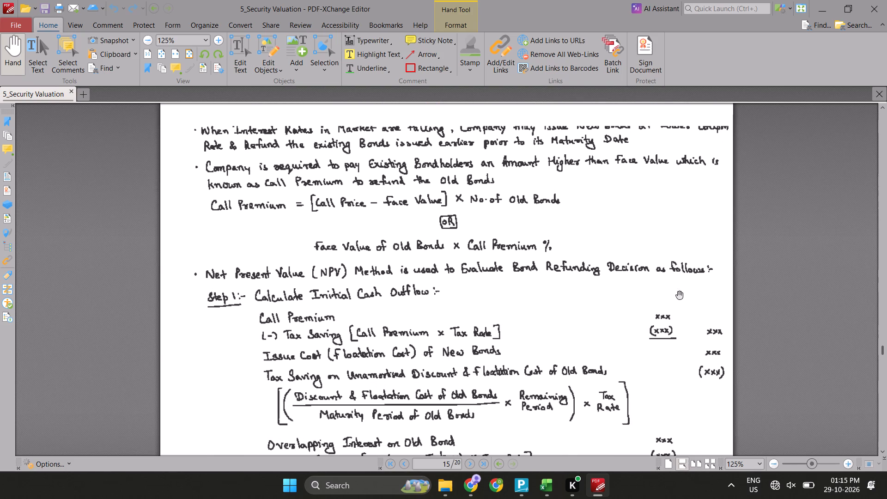
scroll(679, 295, "down", 1)
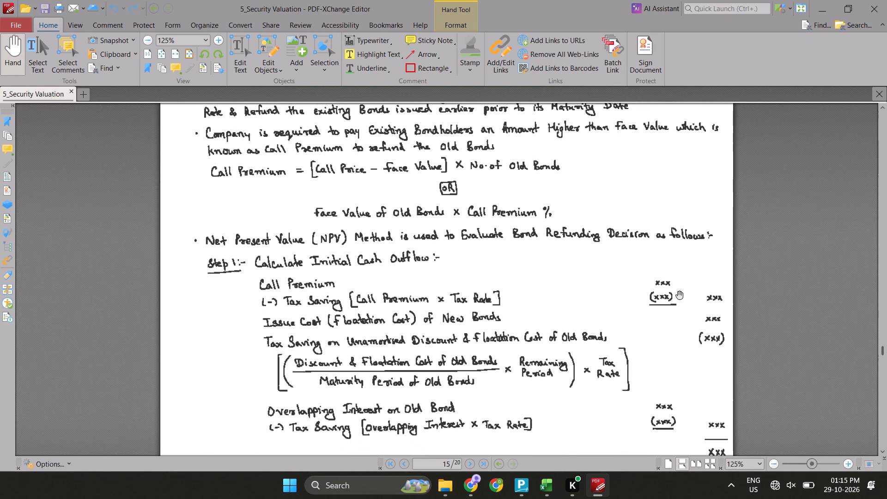
scroll(679, 295, "down", 2)
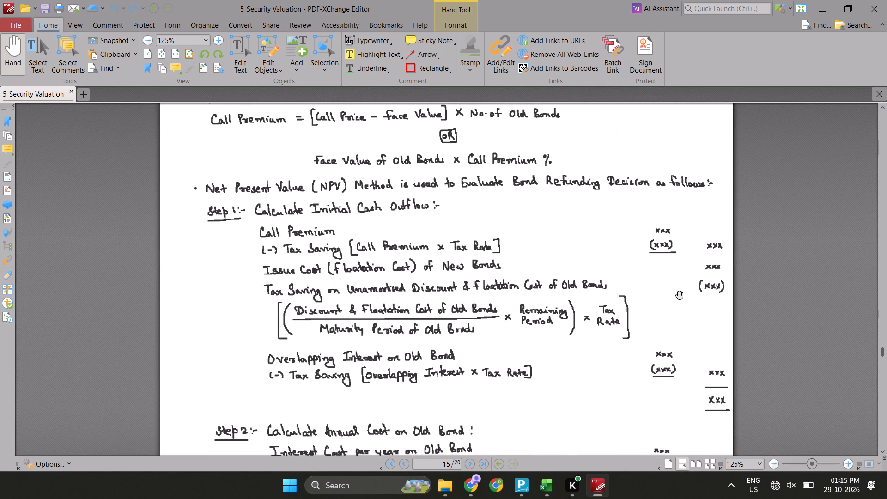
scroll(679, 295, "down", 3)
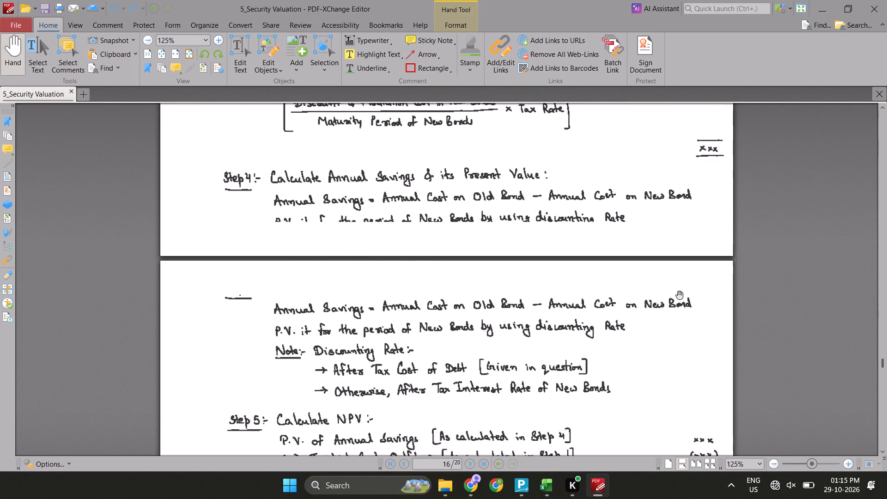
scroll(679, 295, "down", 2)
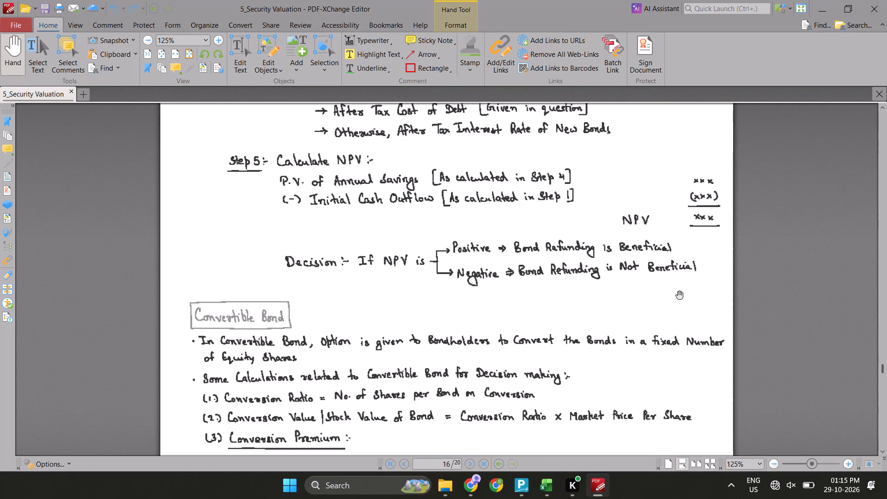
Read the Convertible Bond calculations and the start of the Money Market Instruments section.
scroll(679, 295, "down", 2)
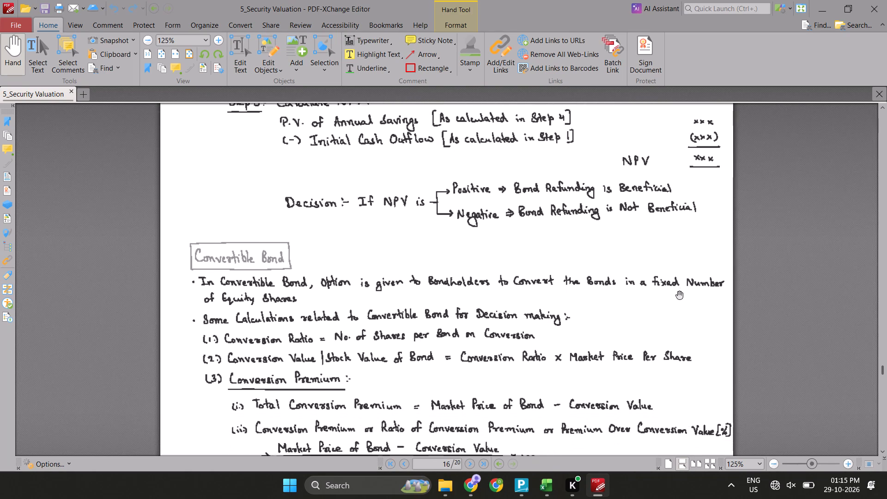
scroll(679, 295, "down", 1)
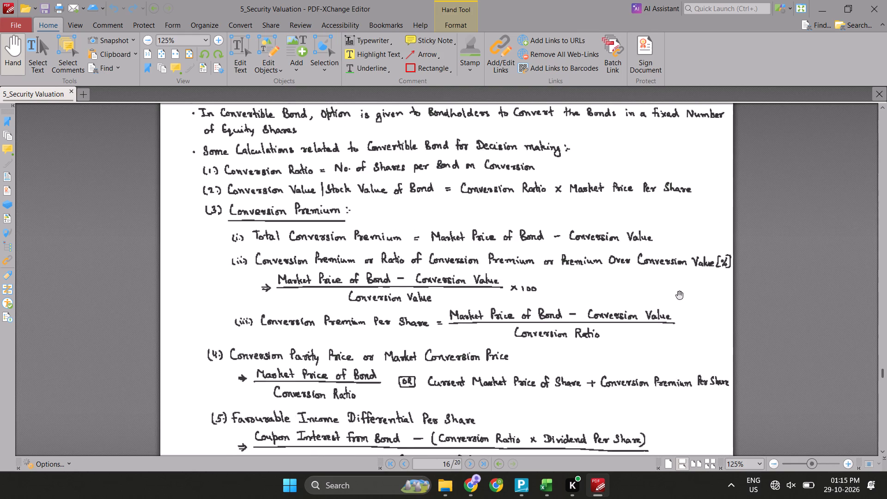
scroll(679, 295, "down", 3)
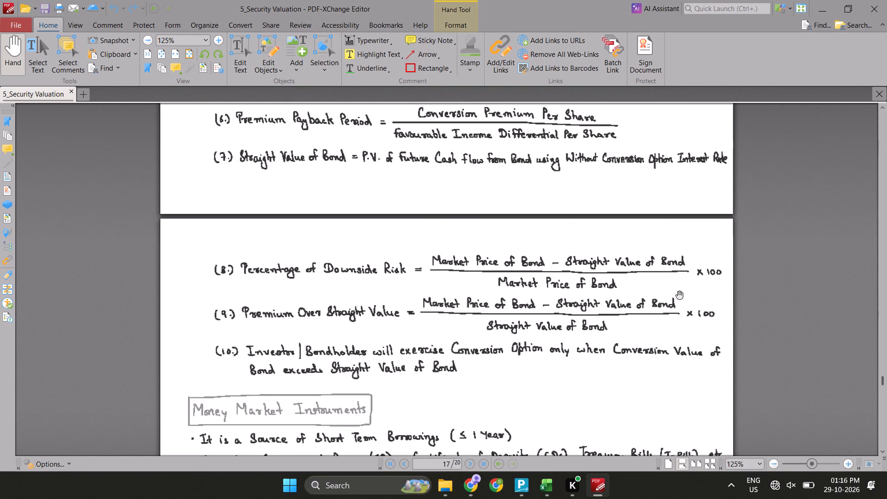
scroll(679, 295, "down", 3)
scroll(679, 295, "right", 1)
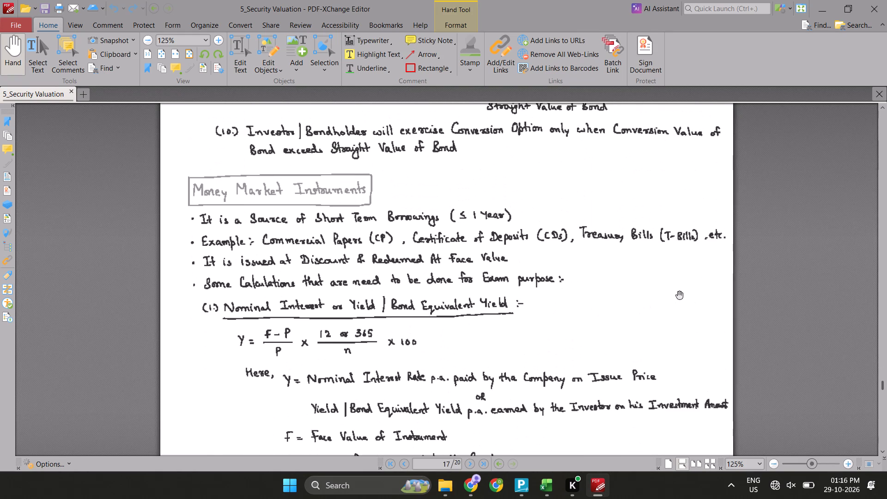
scroll(679, 295, "right", 1)
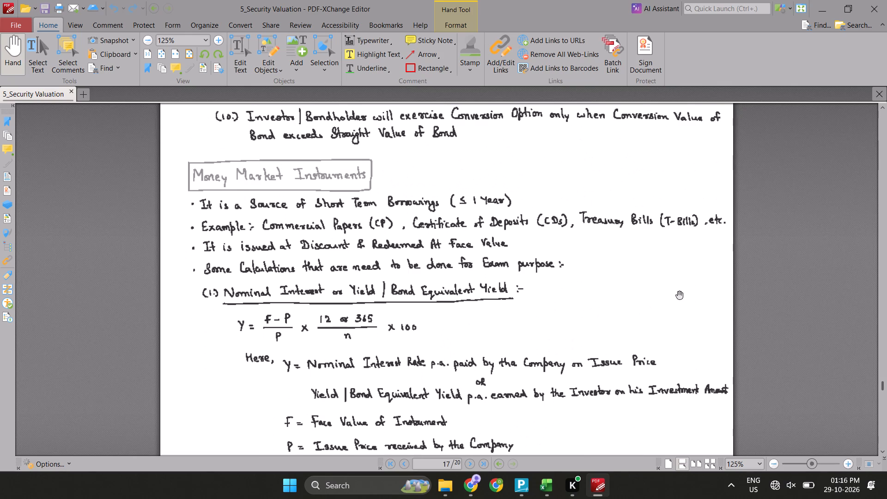
scroll(679, 295, "down", 3)
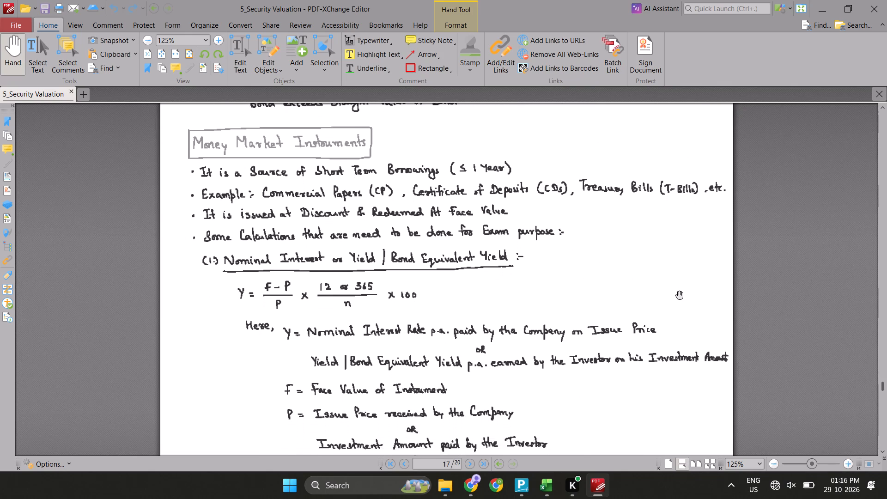
scroll(679, 295, "down", 4)
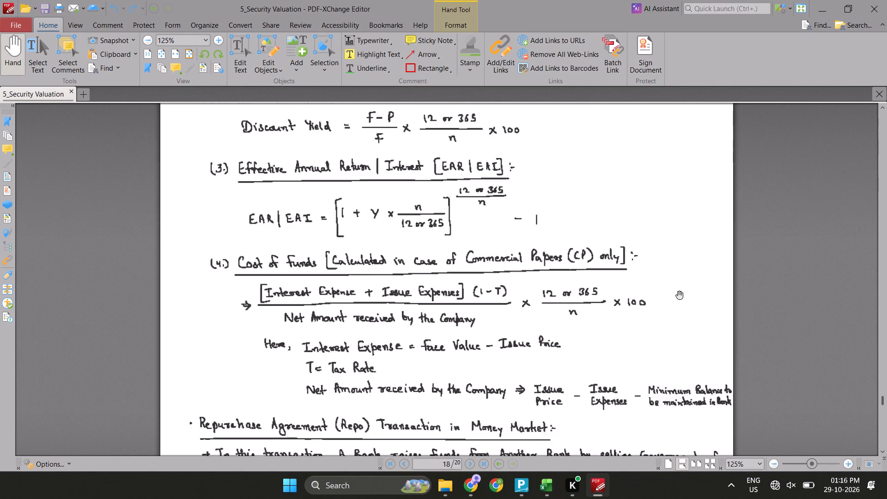
Skim the Money Market Instruments and Part IV Miscellaneous Topics pages through to the end of the document.
scroll(679, 295, "down", 4)
scroll(679, 295, "up", 1)
scroll(679, 295, "down", 1)
scroll(679, 295, "up", 5)
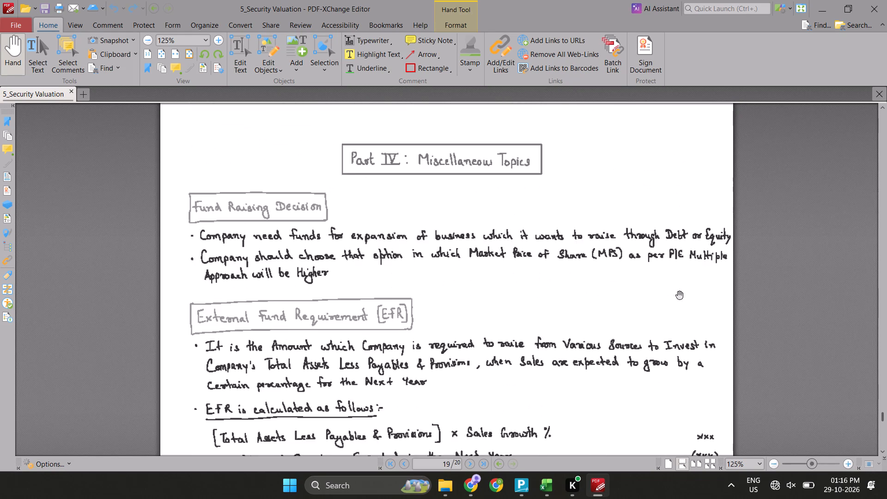
scroll(679, 295, "up", 3)
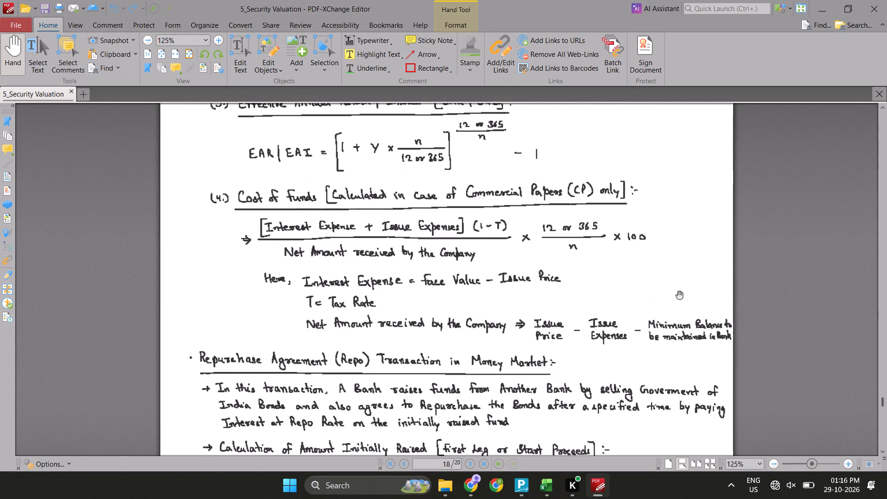
scroll(679, 295, "up", 3)
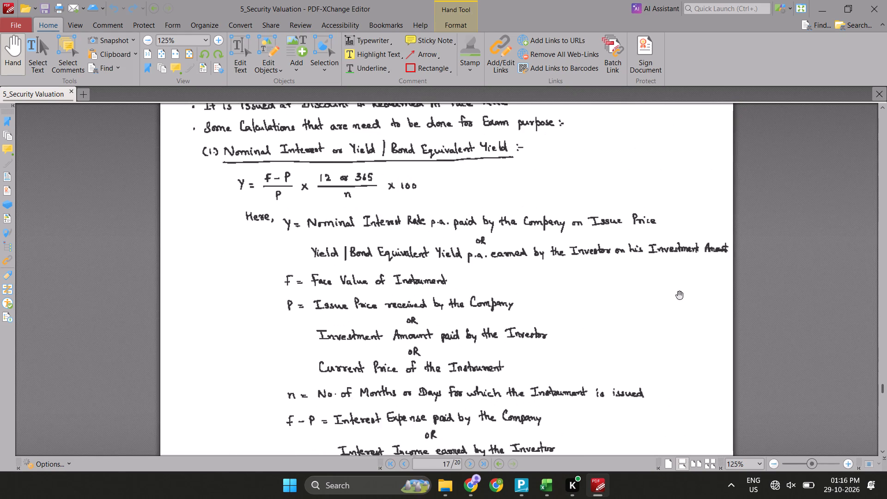
scroll(679, 295, "up", 3)
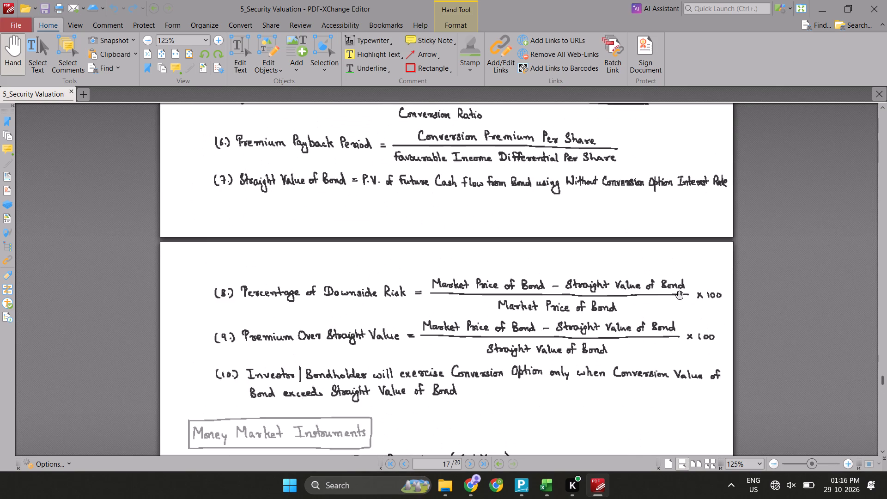
scroll(679, 295, "down", 3)
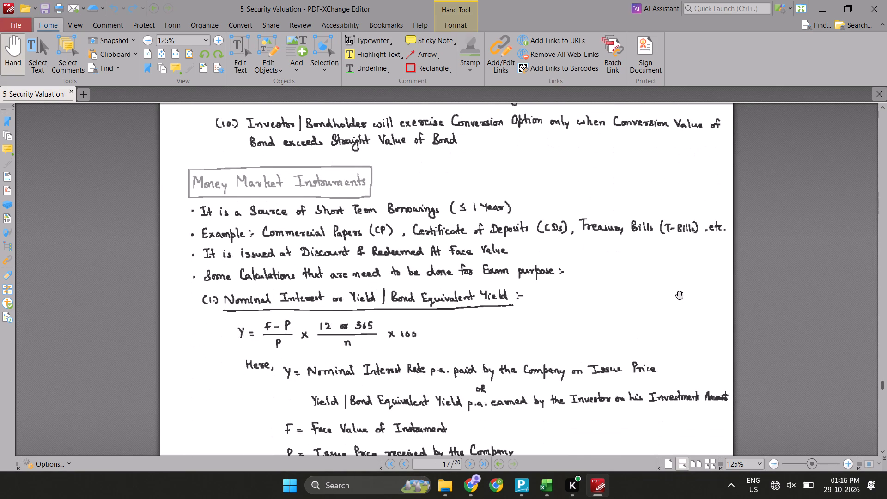
scroll(679, 295, "down", 5)
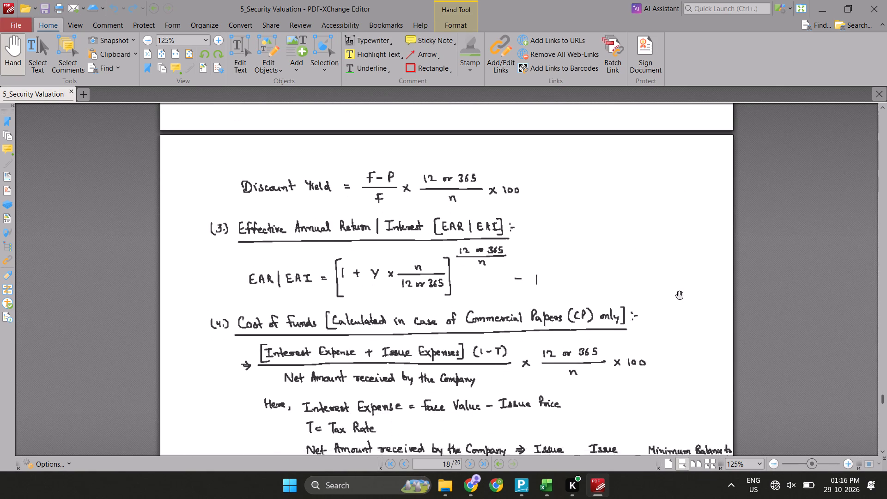
scroll(679, 295, "down", 6)
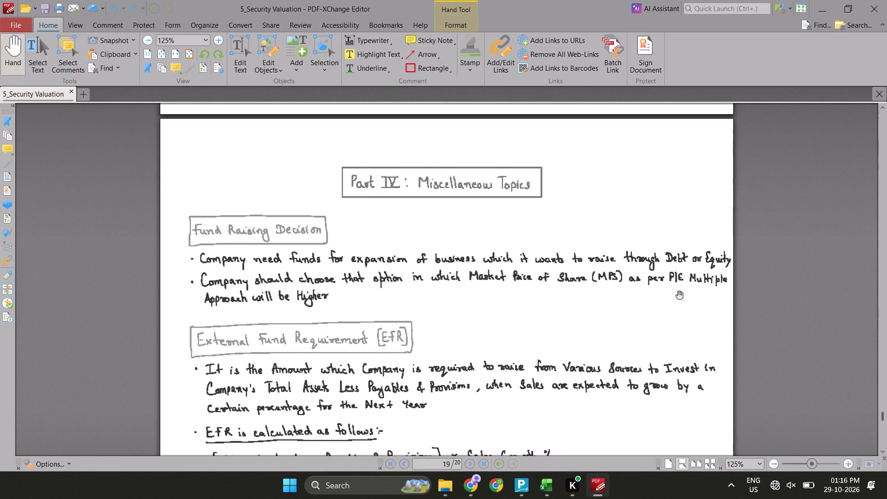
scroll(679, 295, "down", 6)
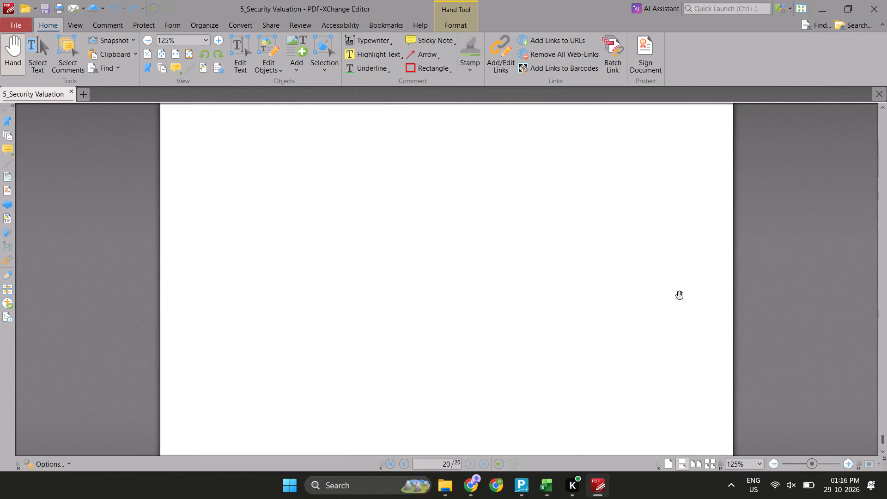
scroll(679, 295, "down", 1)
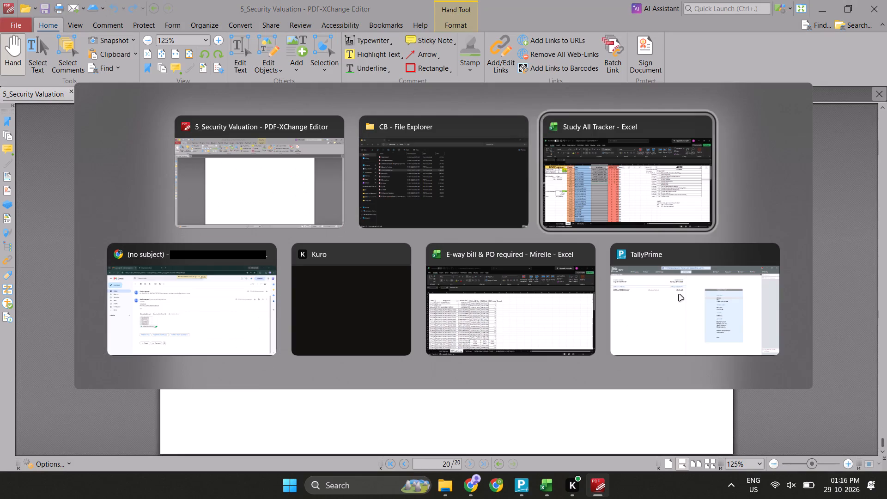
Switch to the CB folder in File Explorer and go up to its parent AFM folder.
left_click(736, 338)
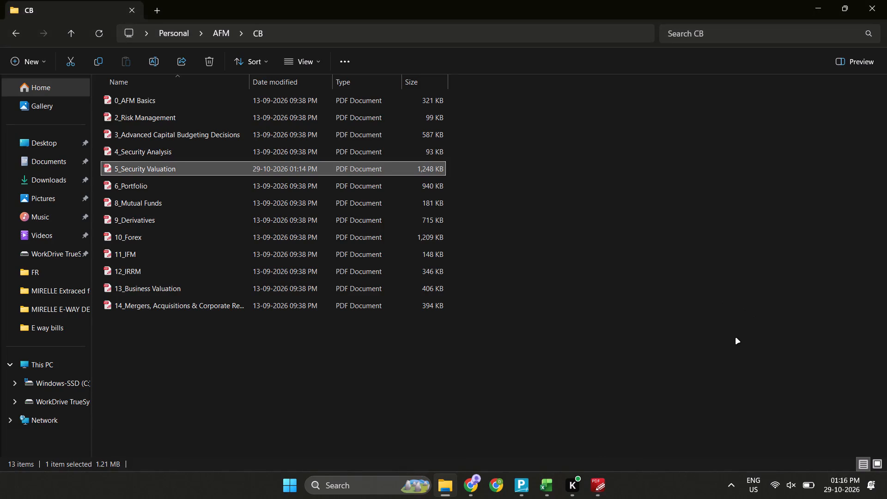
key("alt+Tab")
key("alt+Up")
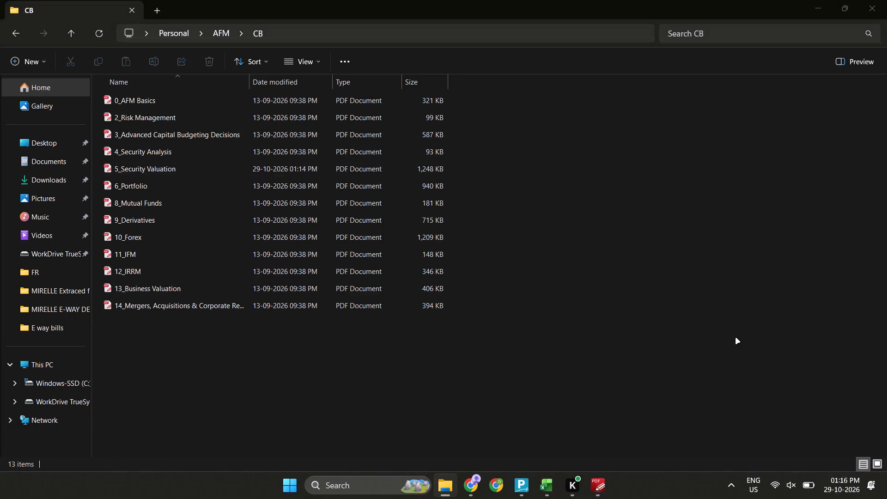
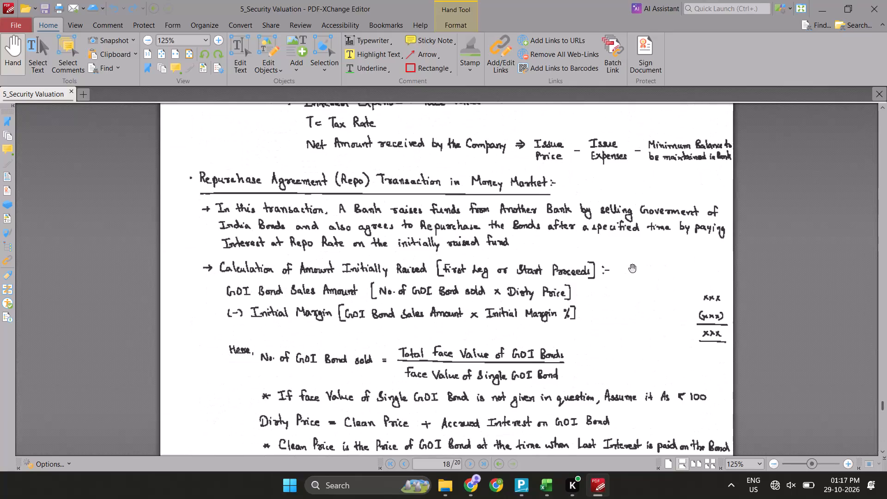
Read the Repurchase Agreement (Repo) section of the Security Valuation notes at a reduced 75% zoom.
scroll(632, 268, "down", 3, "ctrl")
scroll(632, 268, "up", 1, "ctrl")
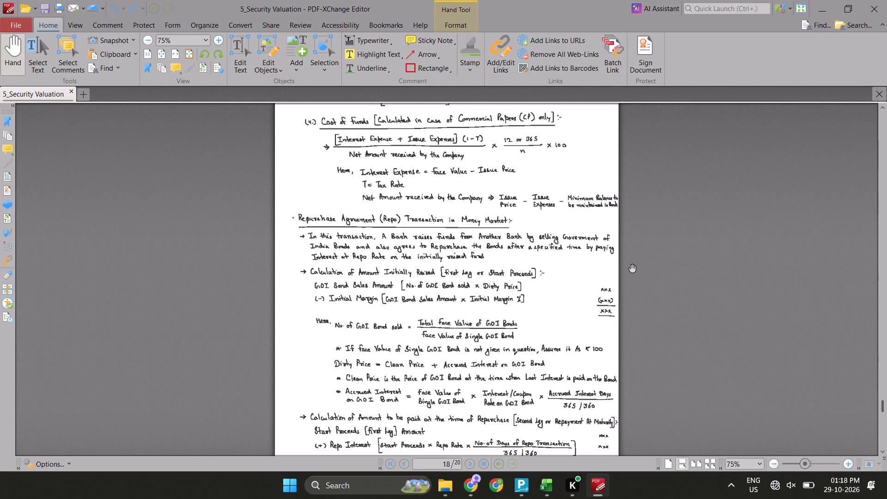
Switch to the E-way bill & PO required - Mirelle workbook in Excel.
key("alt+Tab")
key("alt+Tab")
key("alt+Right")
key("alt+Tab")
key("alt+Left")
key("alt+Right")
key("alt+Right")
key("alt+Down")
key("alt+Left")
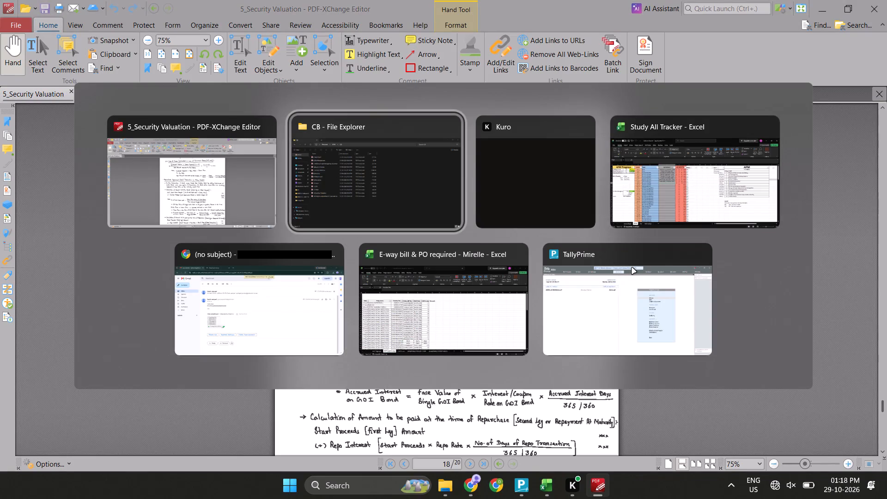
key("alt+Right")
key("alt+Down")
Look through the workbook's sheets and examine the Mirelle Designs July 2026 e-way bill columns across to the invoice value and validity details.
key("ctrl+Page_Up")
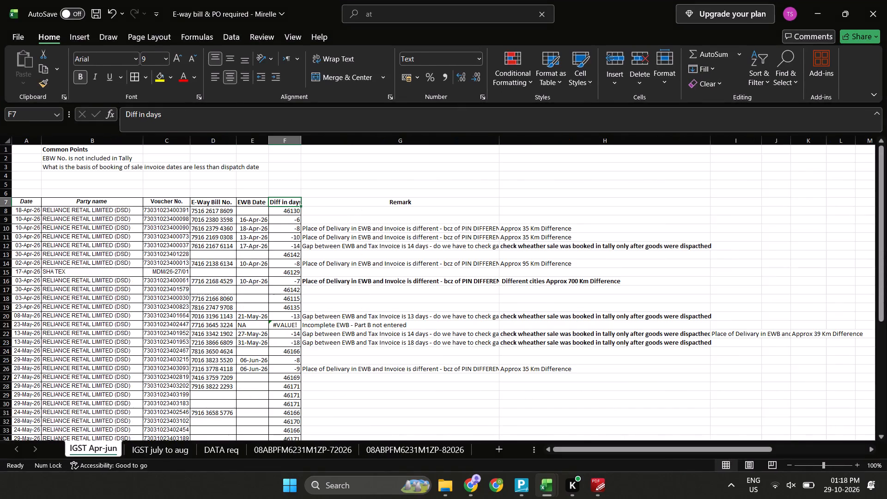
key("ctrl+Page_Down")
key("ctrl+Page_Down")
key("ctrl+Page_Down")
scroll(632, 268, "up", 1)
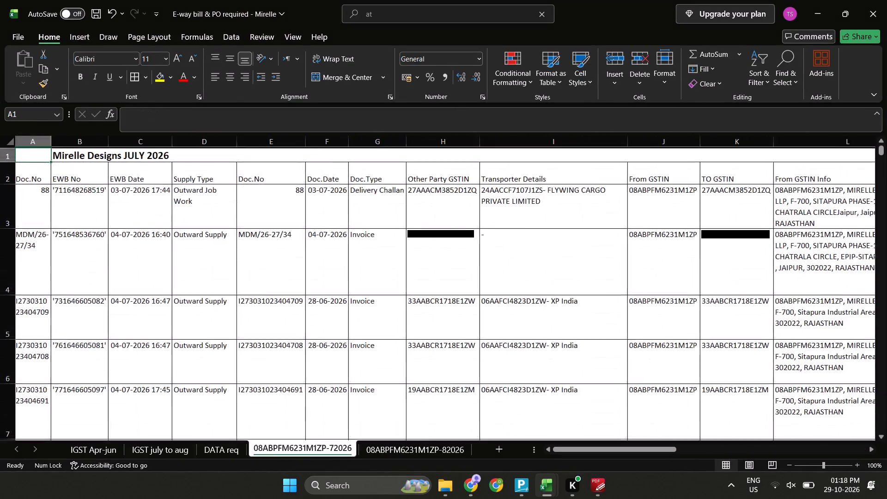
scroll(632, 268, "up", 1)
scroll(632, 268, "left", 3)
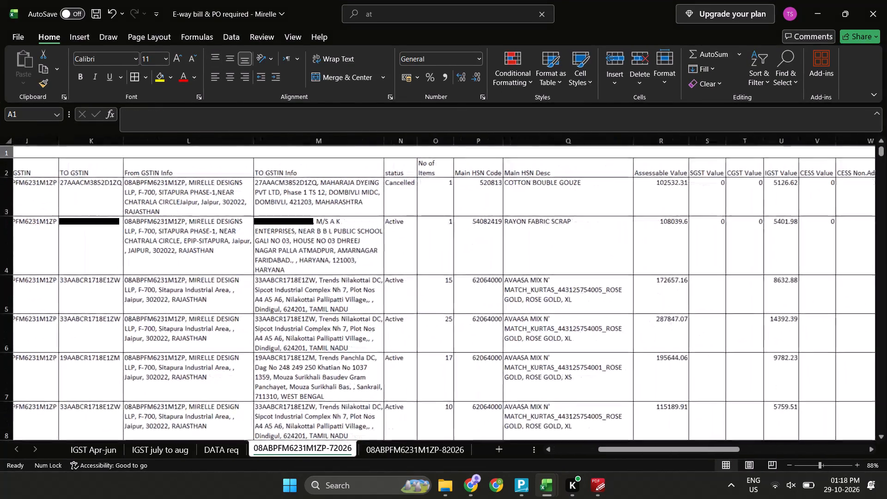
scroll(632, 268, "left", 1)
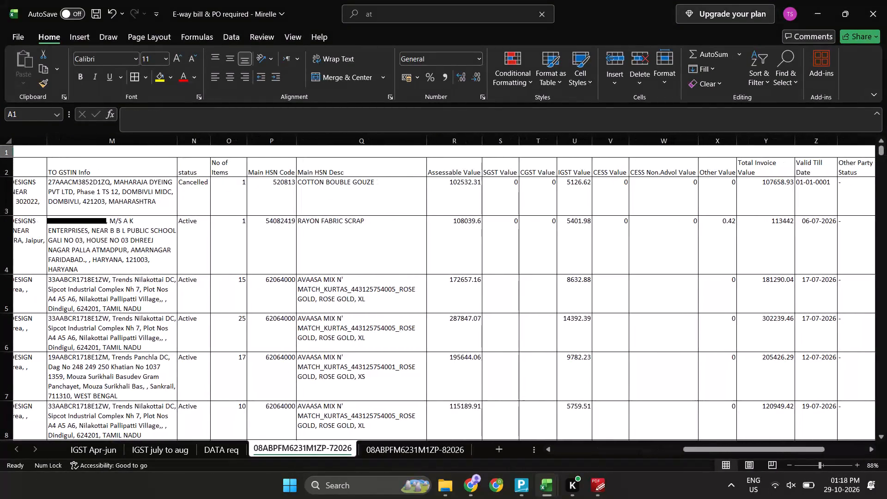
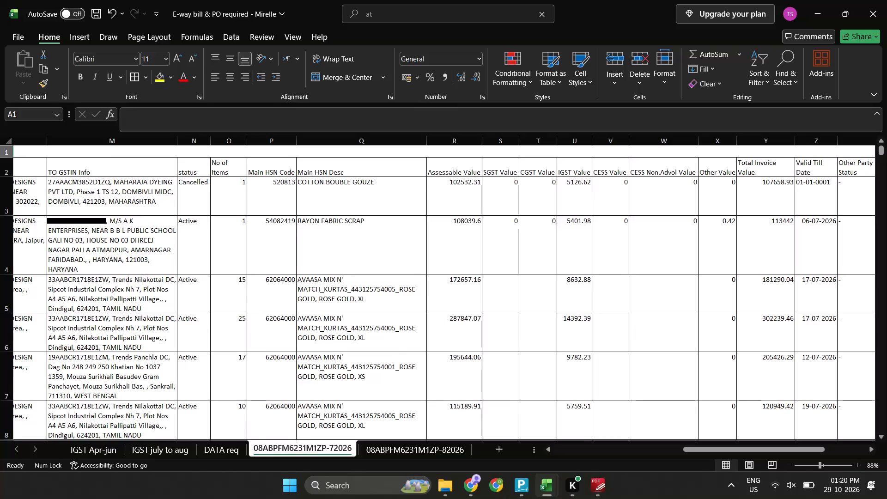
Examine the remaining columns of the July 2026 e-way bill sheet, through the rejection status, IRN and Gen.Mode details.
scroll(761, 228, "left", 3)
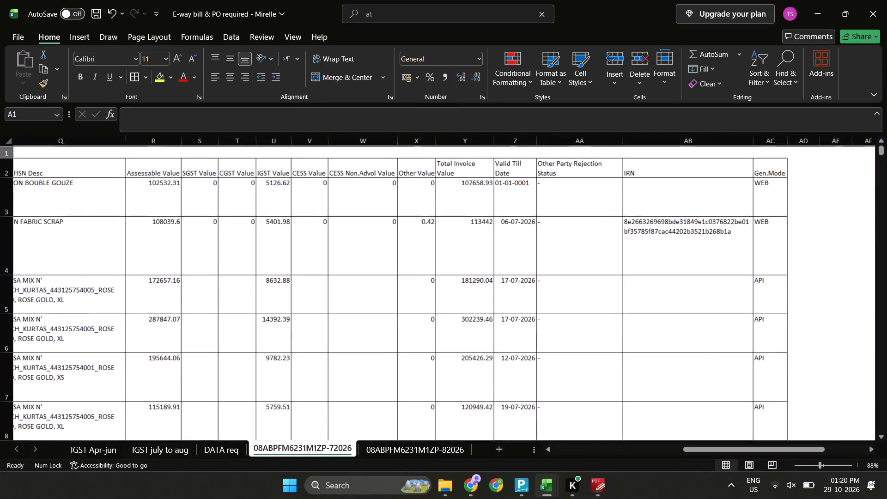
scroll(761, 228, "left", 2)
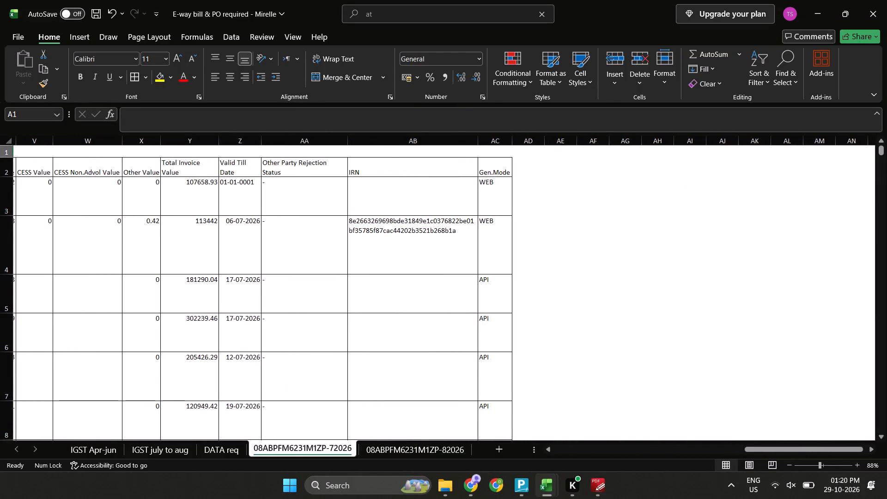
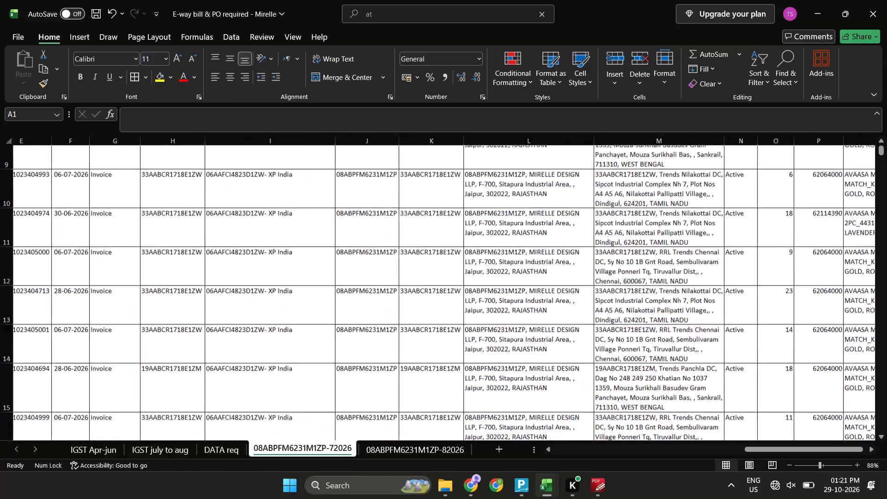
Examine the e-way bill entries further down the July 2026 sheet, including document types, dates and party details.
scroll(624, 355, "down", 1)
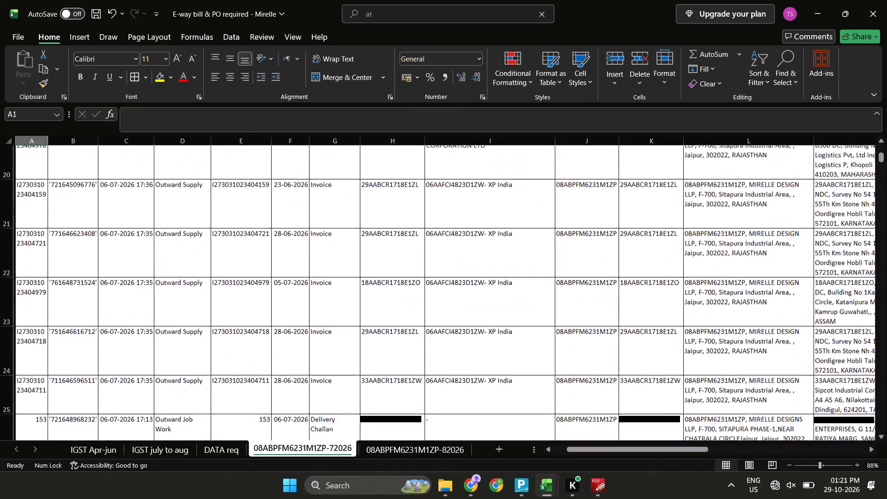
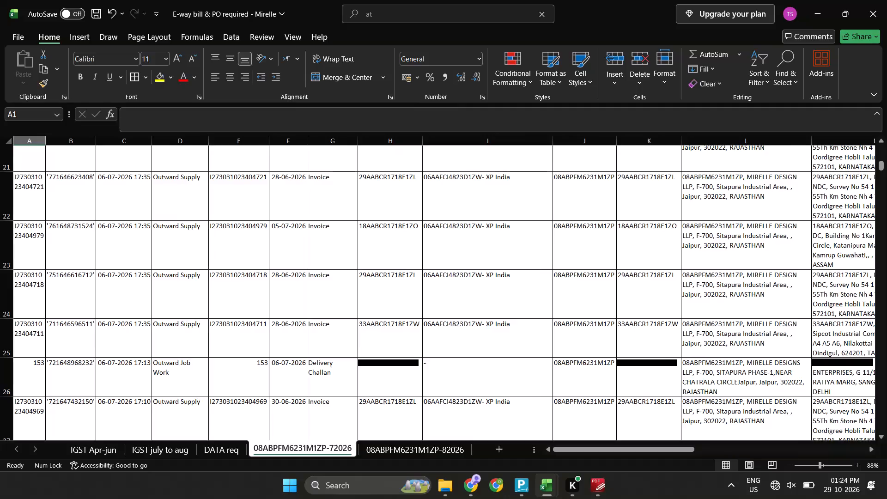
Examine the following July 2026 e-way bill entries, covering the early-July outward supply invoices and job work delivery challans.
scroll(383, 270, "right", 6)
scroll(383, 270, "down", 1)
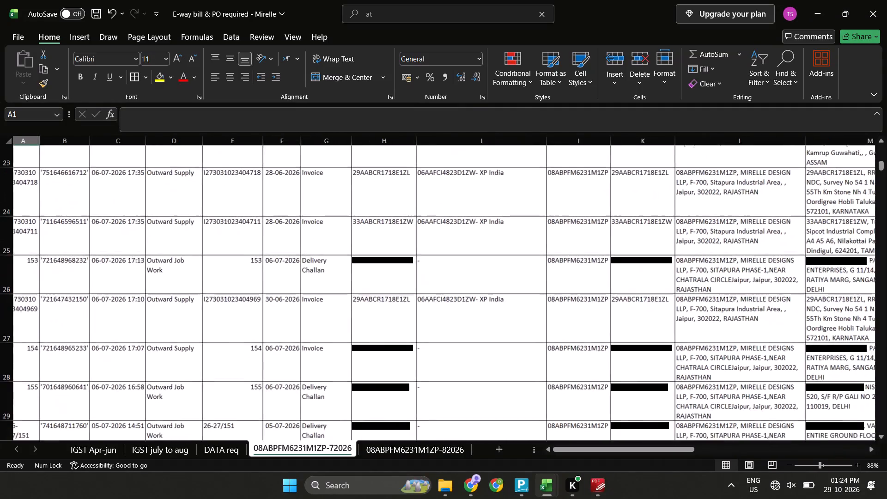
scroll(383, 270, "down", 1)
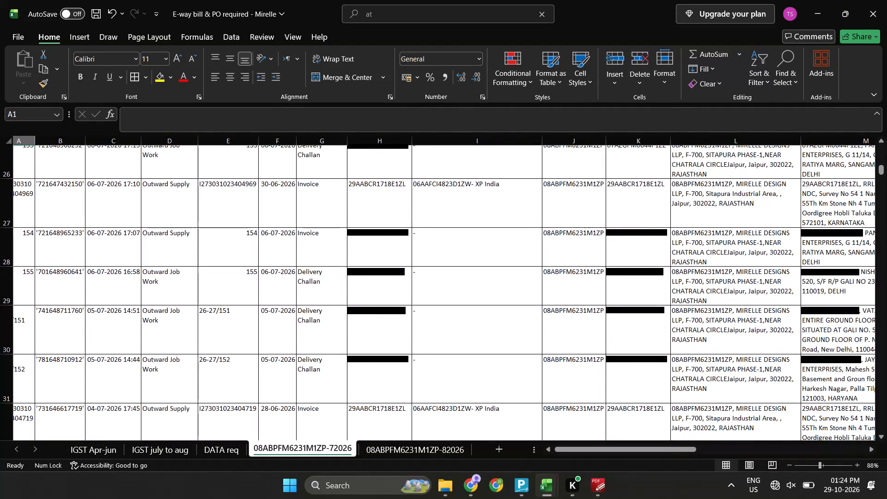
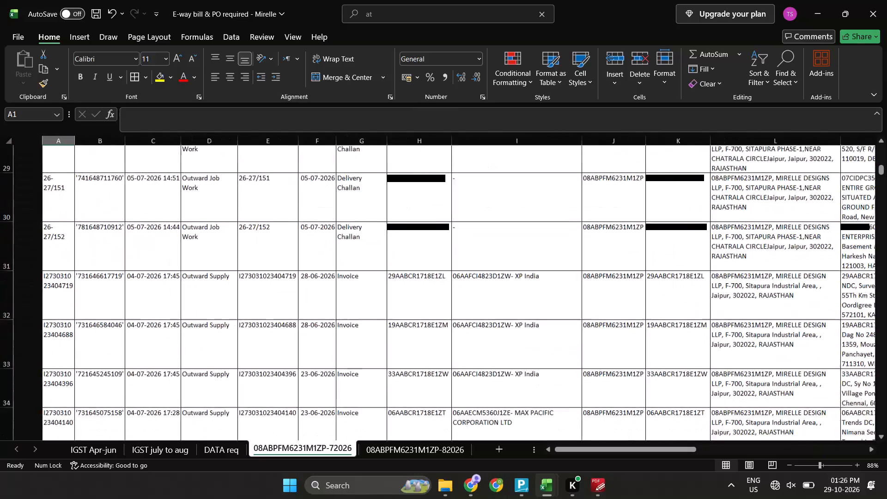
Examine the outward supply invoice entries dated 04-07-2026 that follow the job work challans in the July e-way bill sheet.
scroll(419, 254, "down", 1)
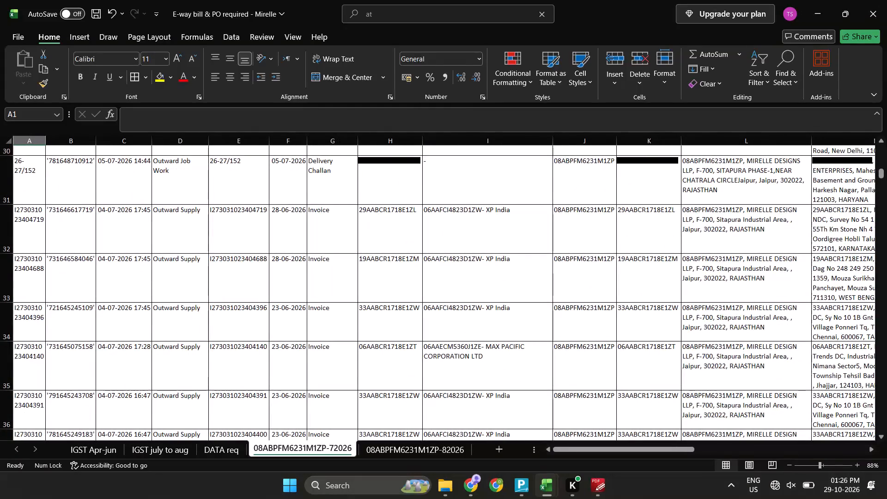
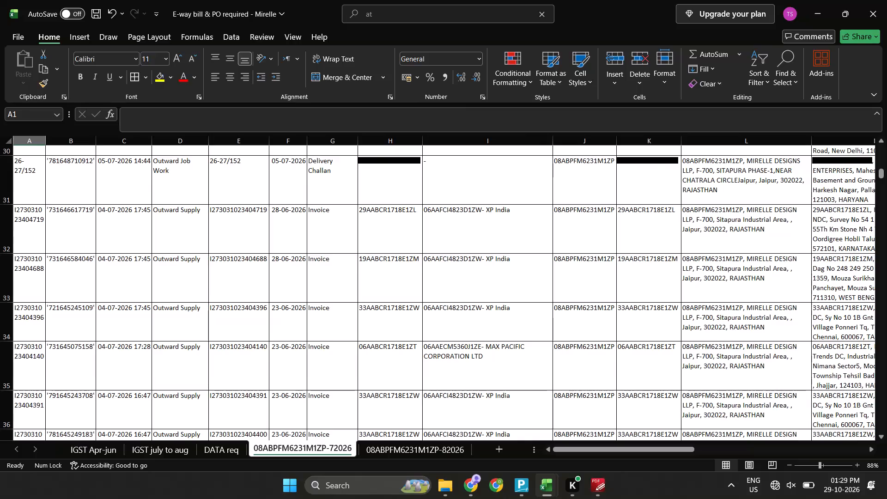
Switch to the IGST july to aug sheet to view its vouchers with e-way bill numbers, dates and day differences.
left_click(166, 455)
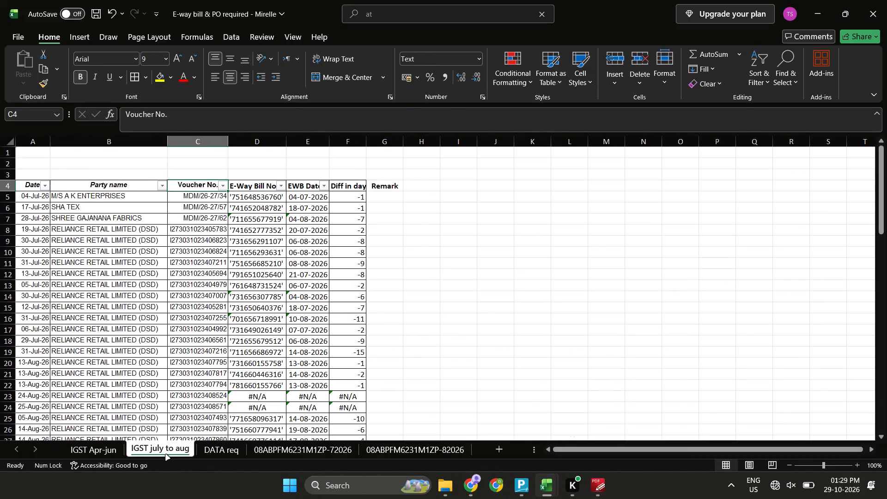
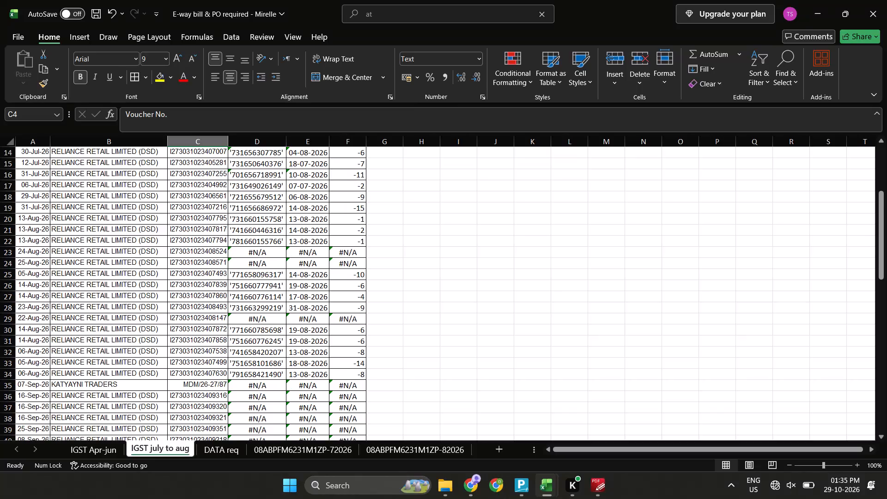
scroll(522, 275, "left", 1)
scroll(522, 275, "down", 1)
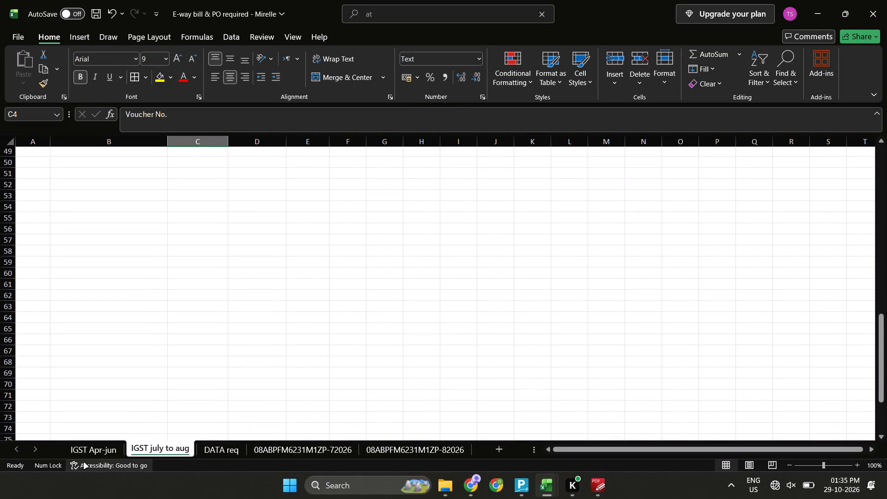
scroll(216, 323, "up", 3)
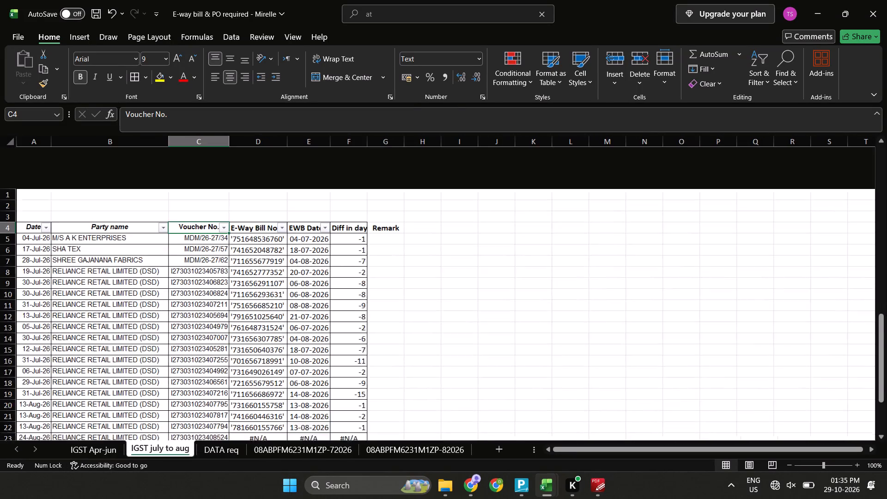
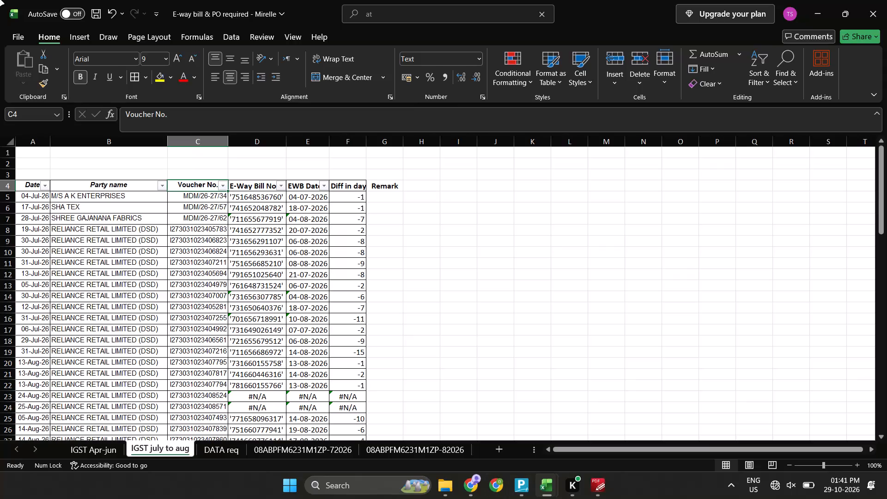
Examine the e-way bill entries on the IGST july to aug sheet from the header row down to the last dated row.
left_click(473, 257)
key("Left")
key("ctrl+Left")
key("ctrl+Left")
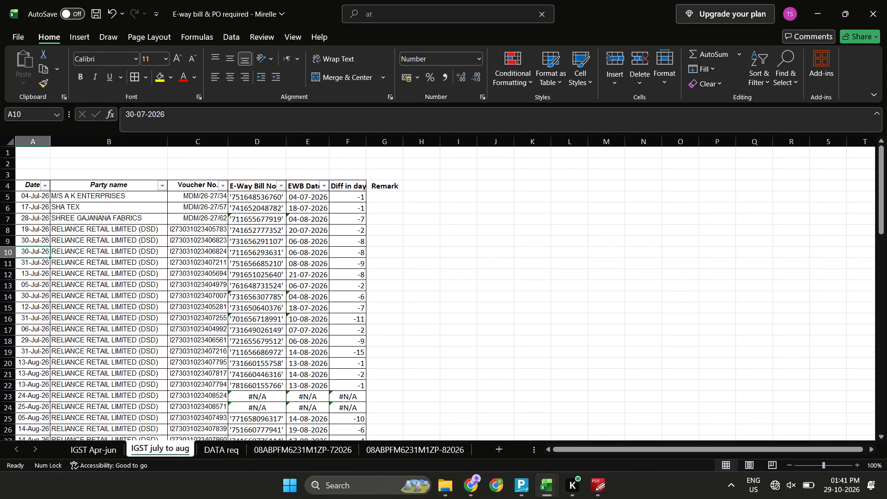
key("ctrl+Left")
key("ctrl+Left")
key("Right")
key("Up")
key("Up")
key("Left")
key("Up")
key("Up")
key("Up")
key("ctrl+Down")
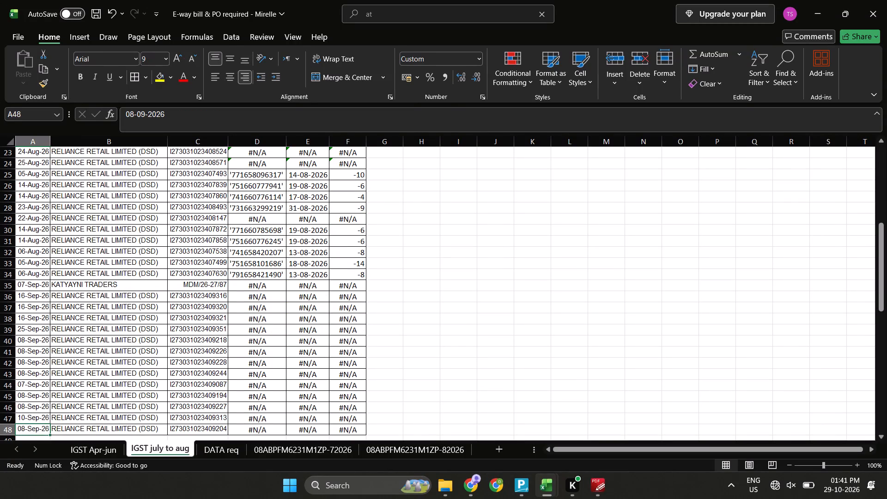
key("Up")
key("Down")
key("Down")
Switch to the IGST Apr-jun sheet and examine its voucher entries down to the end of the list.
key("ctrl+Page_Up")
key("Left")
key("Right")
key("Up")
key("Left")
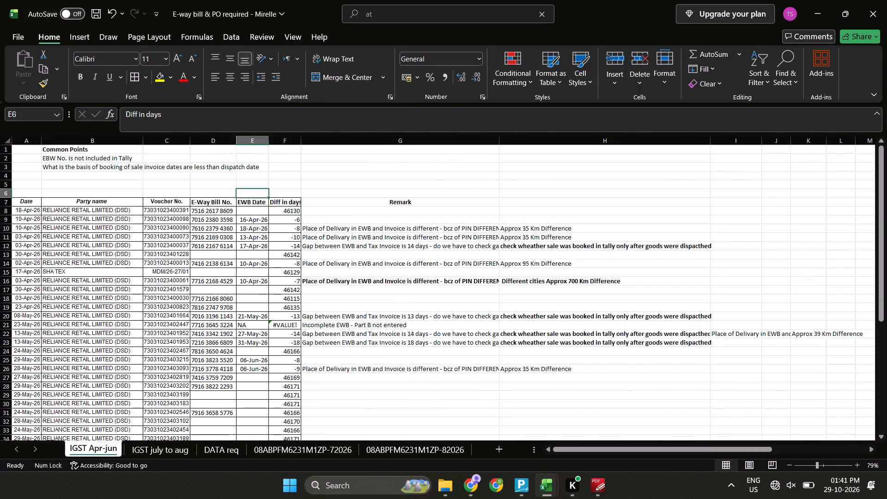
key("Down")
key("Right")
key("Down")
key("Left")
key("Down")
key("Left")
key("ctrl+Down")
key("Left")
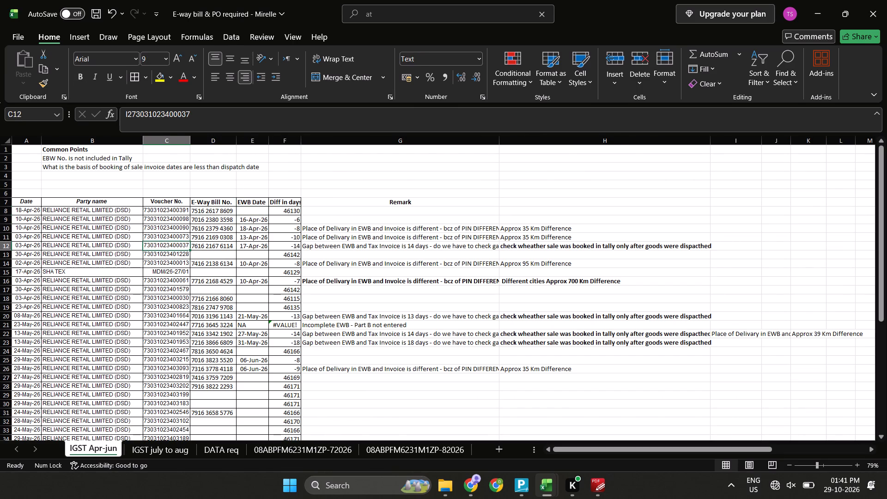
key("ctrl+Down")
key("Down")
key("Up")
key("Up")
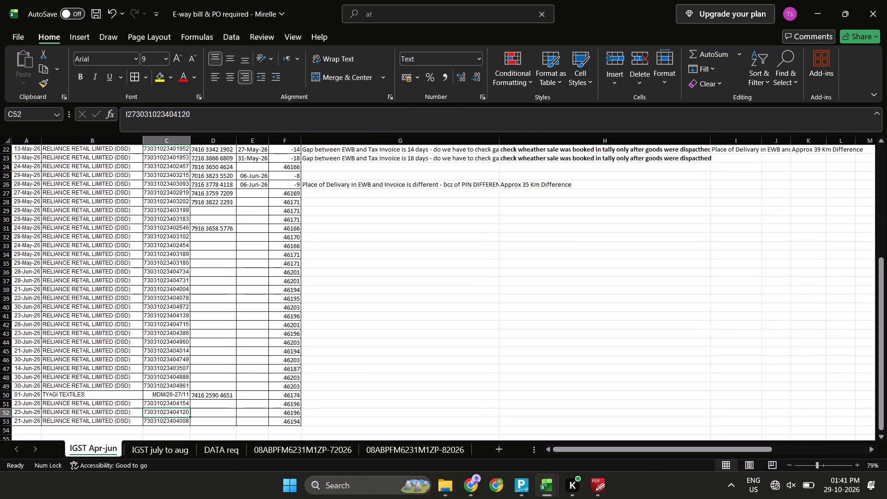